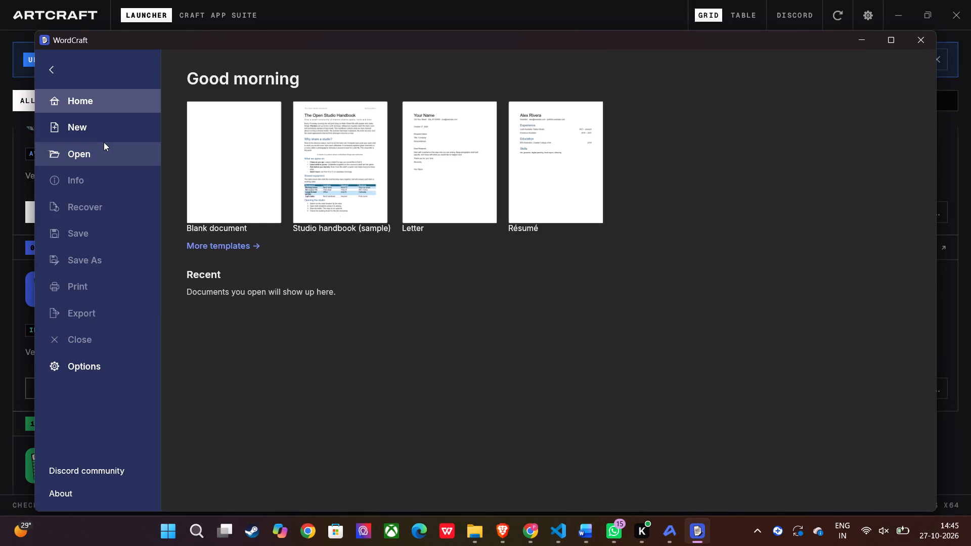
# Open the Priyanshu_Resume document from the recent files in the Home location.
pyautogui.click(104, 142)
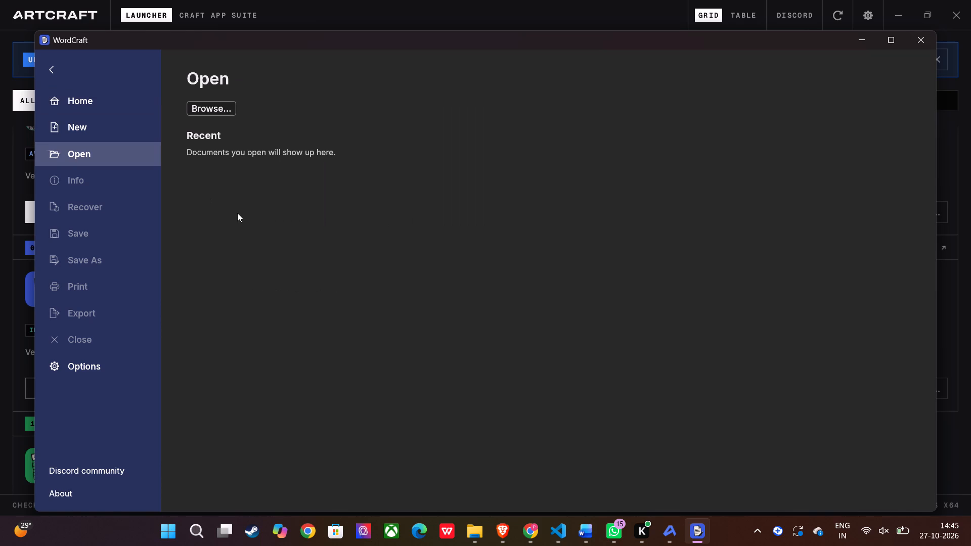
pyautogui.click(206, 115)
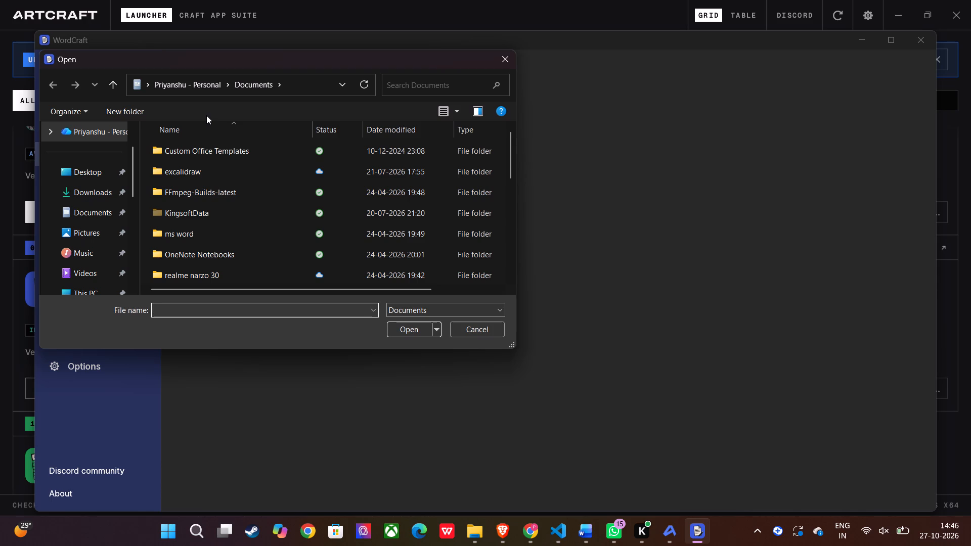
pyautogui.scroll(-1, 91, 218)
pyautogui.scroll(5, 91, 218)
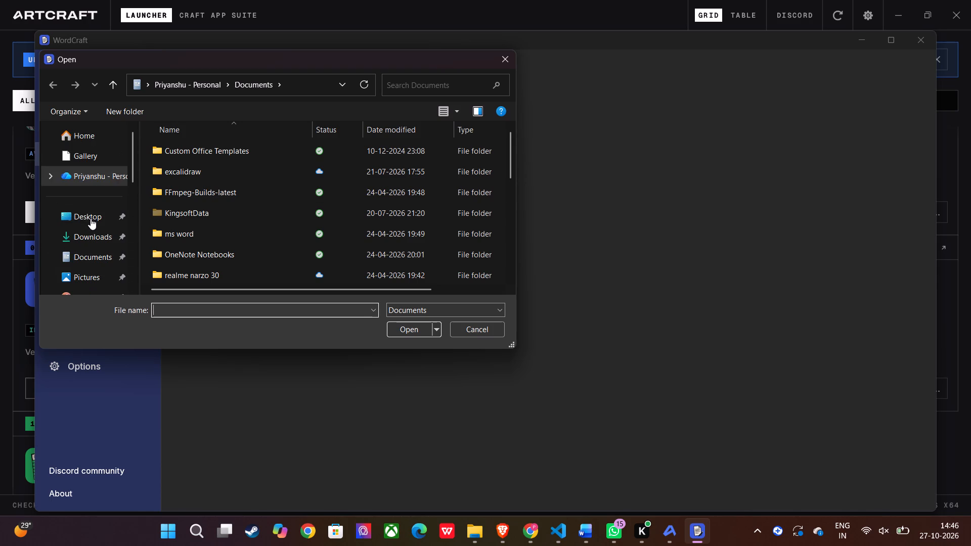
pyautogui.scroll(2, 91, 218)
pyautogui.click(88, 131)
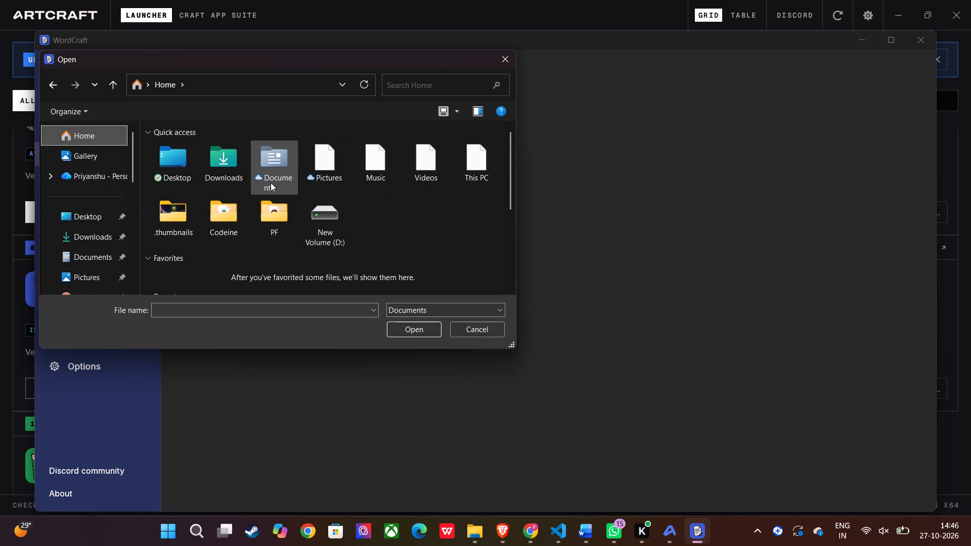
pyautogui.scroll(-1, 271, 183)
pyautogui.click(183, 243)
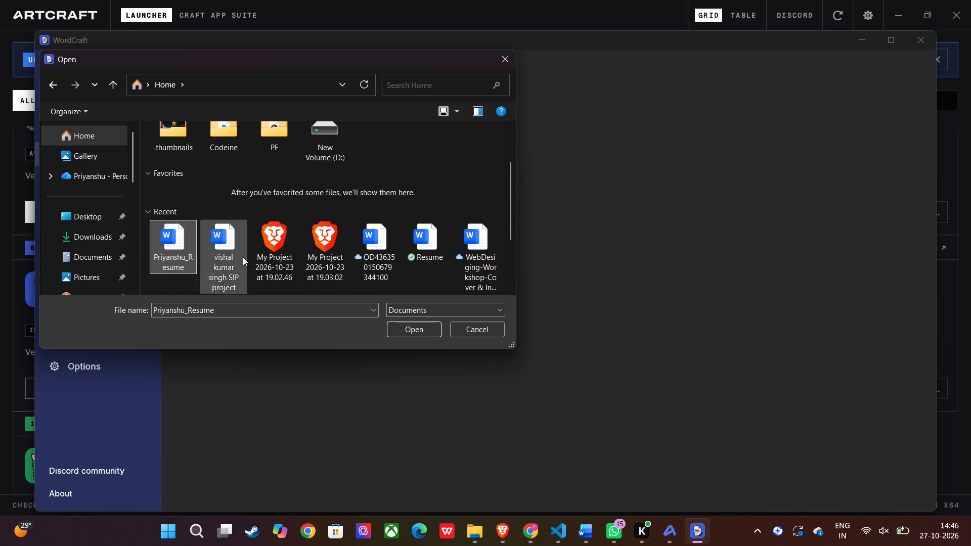
pyautogui.click(403, 329)
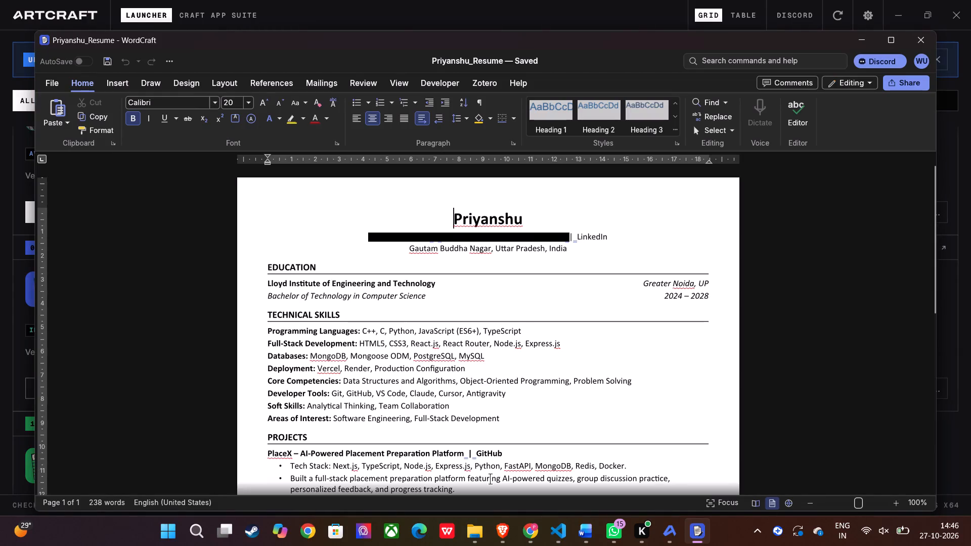
# Remove the italics from the degree text "Bachelor of Technology in Computer Science" in the Education section.
pyautogui.click(426, 296)
pyautogui.press('BackSpace')
pyautogui.press('e')
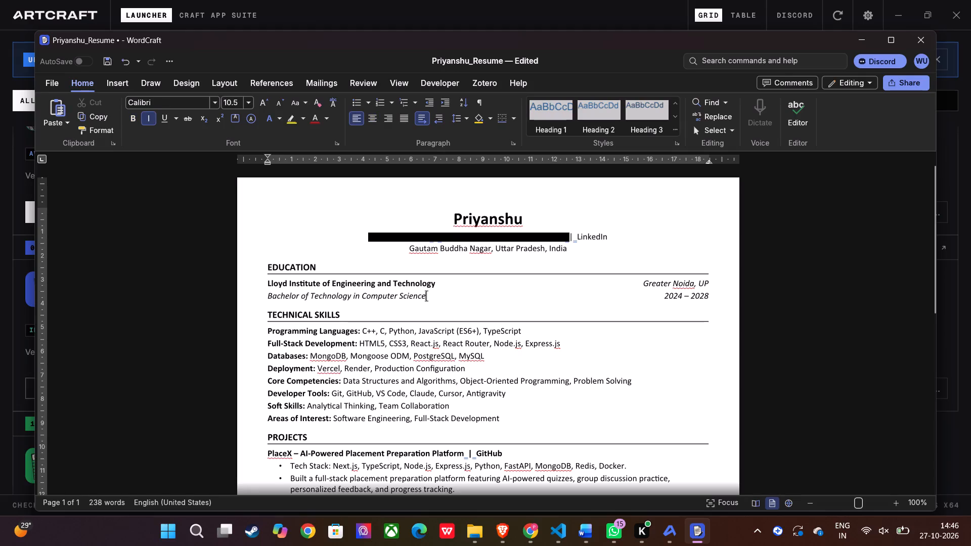
pyautogui.moveTo(426, 296); pyautogui.dragTo(269, 296)
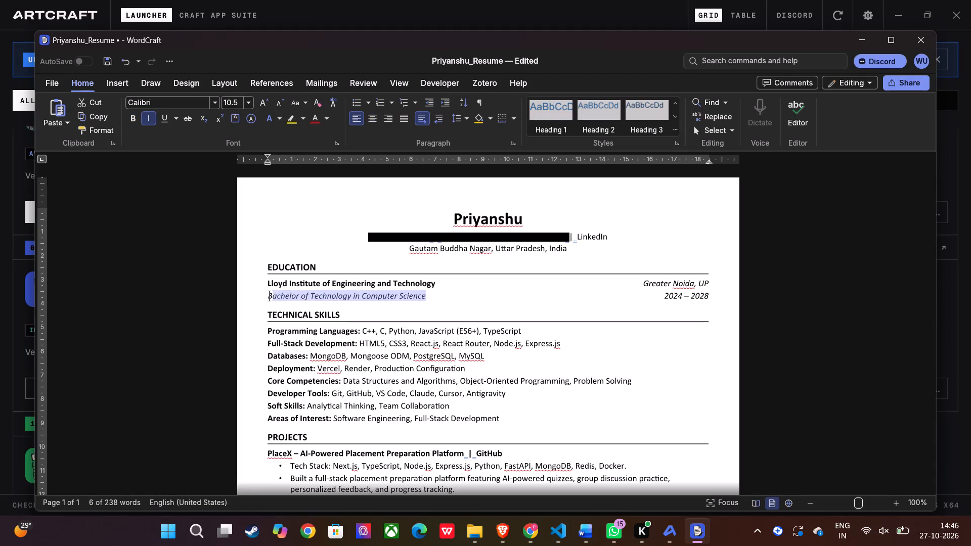
pyautogui.moveTo(269, 296); pyautogui.dragTo(266, 296)
pyautogui.click(190, 277)
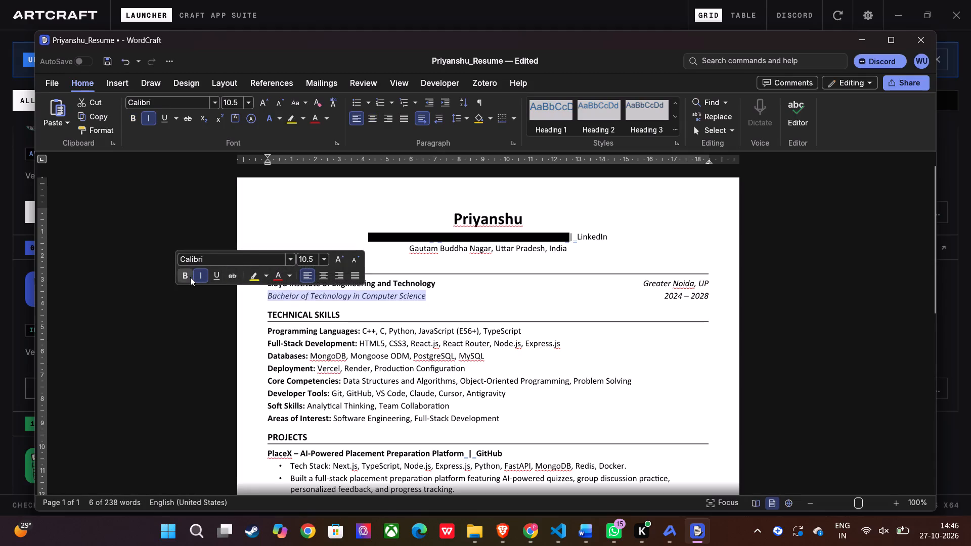
pyautogui.click(183, 272)
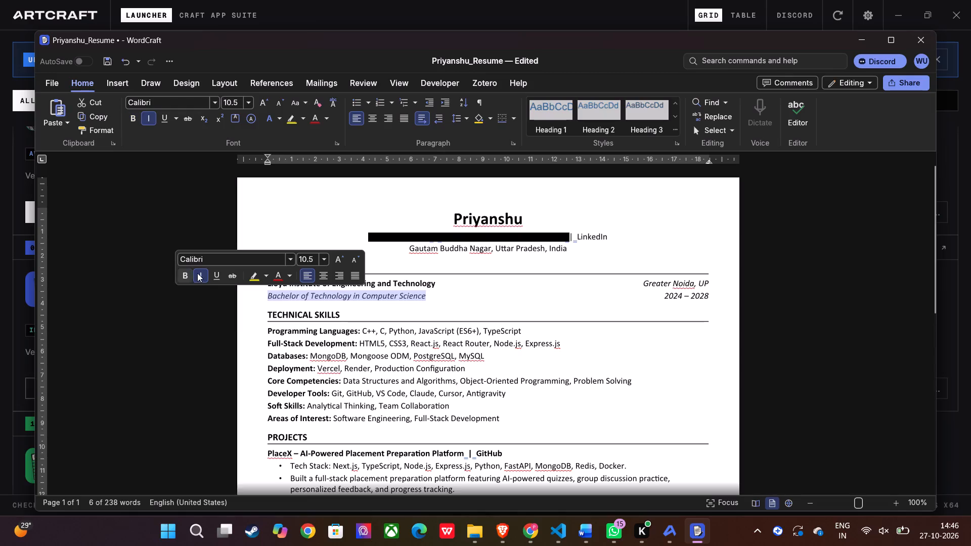
pyautogui.click(199, 274)
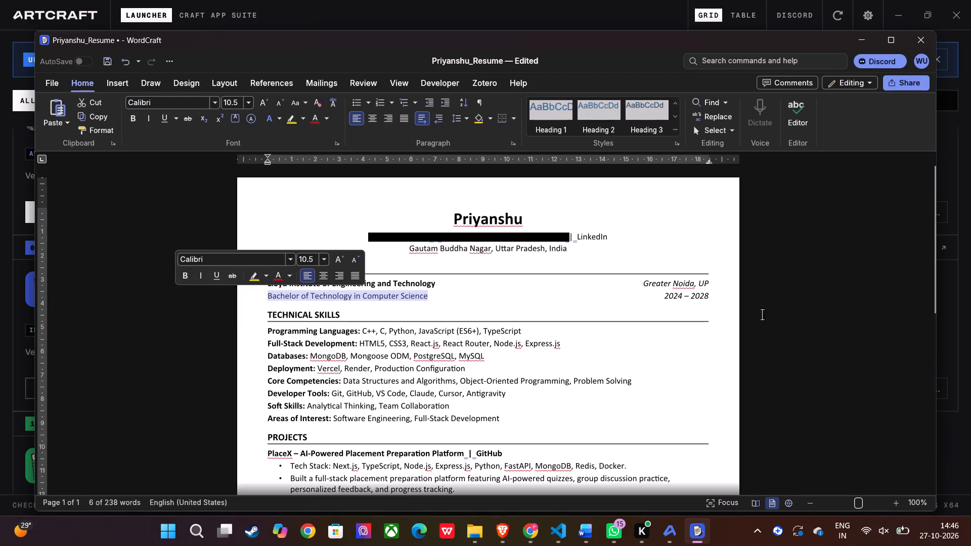
pyautogui.click(763, 314)
# Replace "Greater Noida, UP" at the end of the institute line with "2024-2028" in non-italic text.
pyautogui.moveTo(708, 283); pyautogui.dragTo(643, 283)
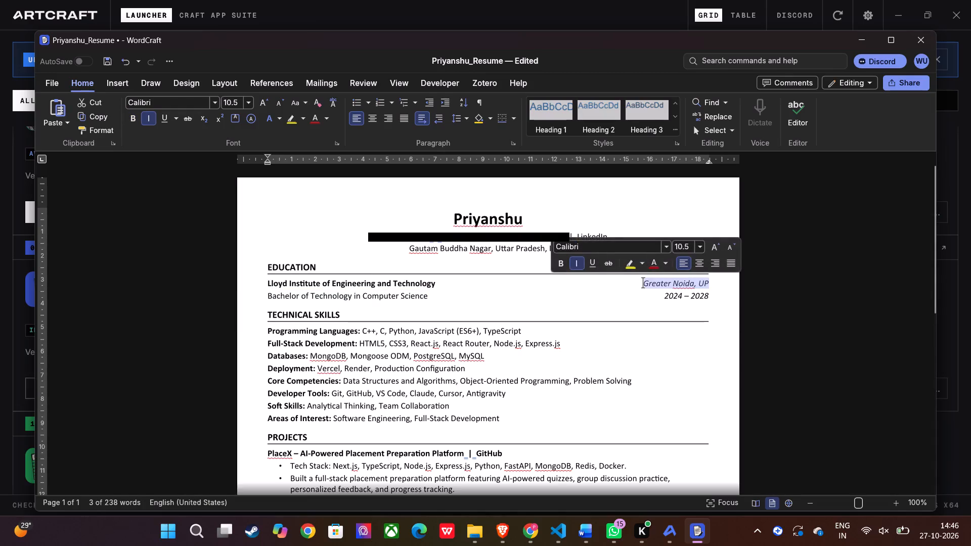
pyautogui.press('BackSpace')
pyautogui.write('202')
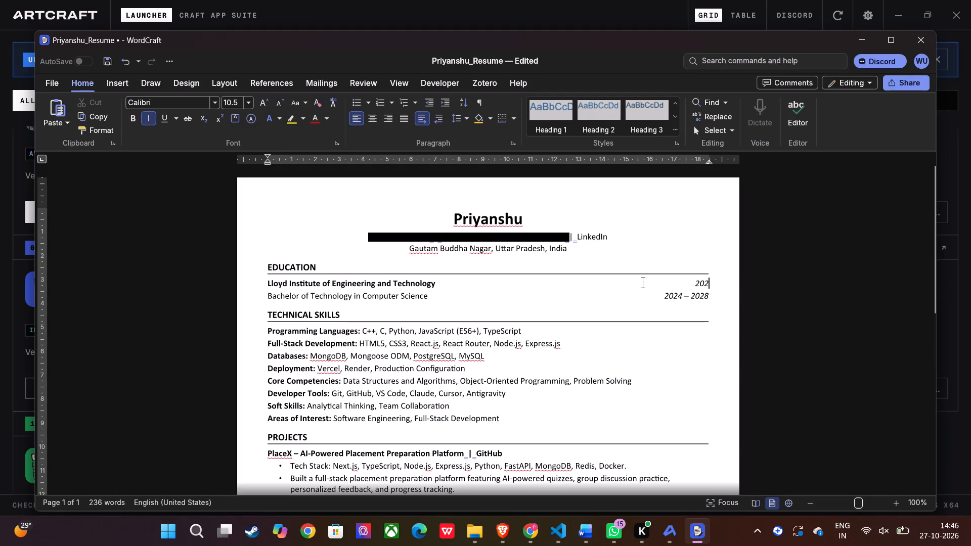
pyautogui.press('BackSpace')
pyautogui.press('BackSpace')
pyautogui.press('BackSpace')
pyautogui.click(144, 119)
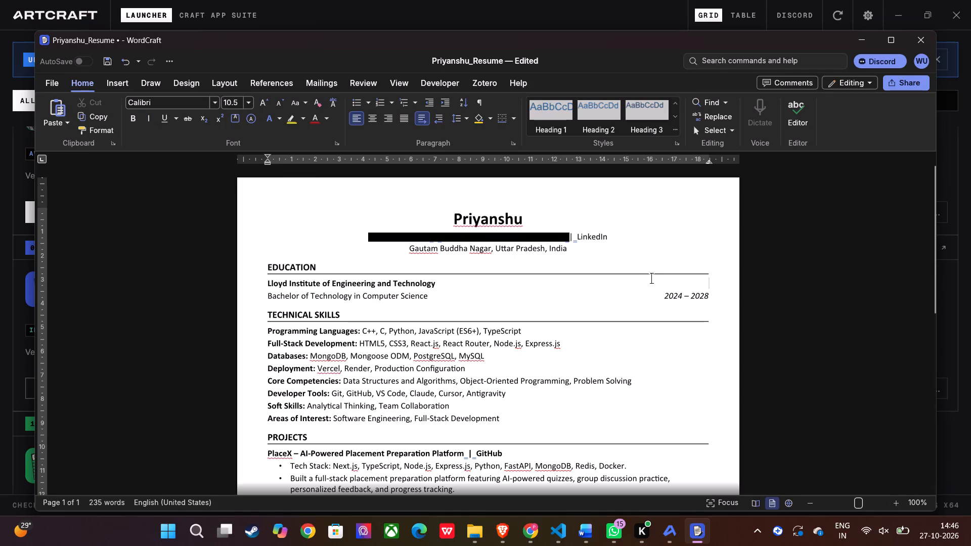
pyautogui.write('2024-')
pyautogui.write('20')
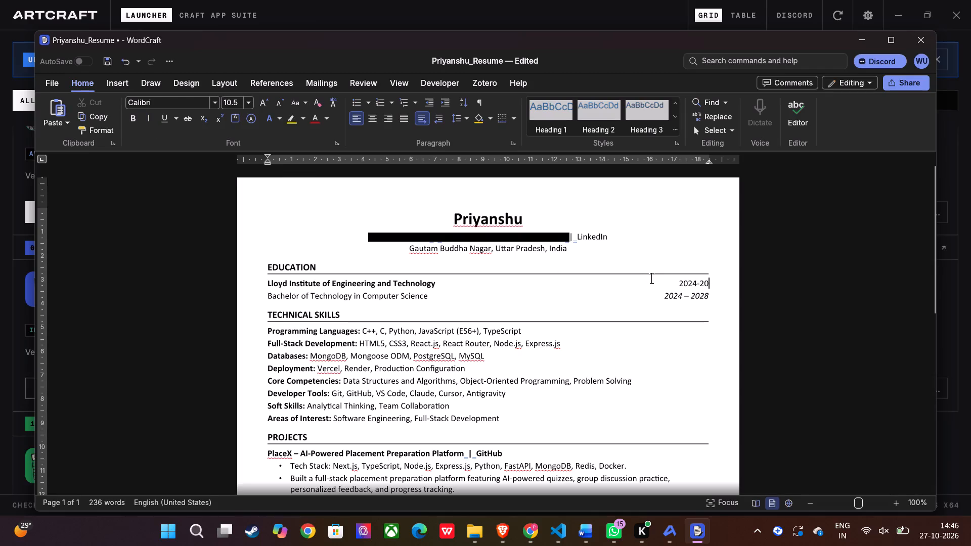
pyautogui.write('28')
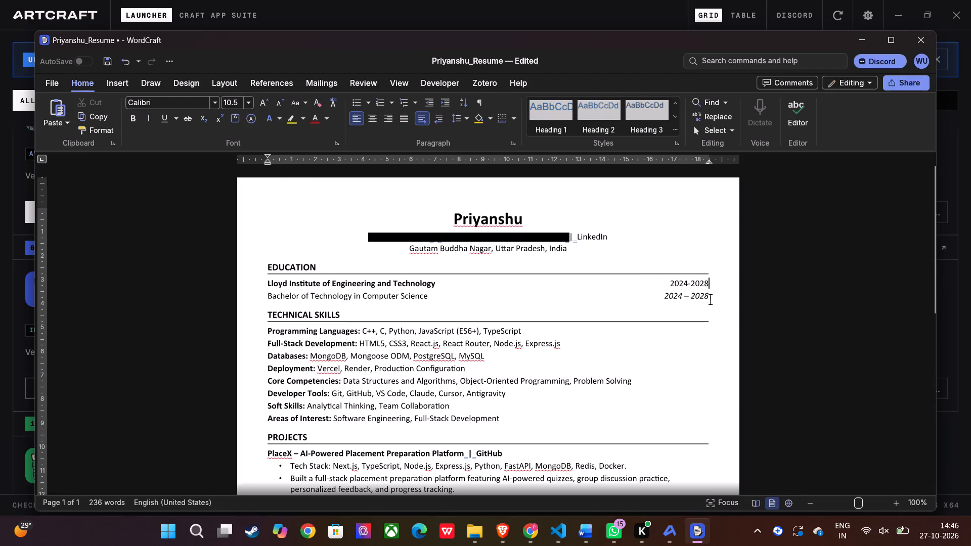
# Replace the date range at the end of the degree line with "CGPA = 7.04".
pyautogui.click(710, 299)
pyautogui.press('BackSpace')
pyautogui.press('BackSpace')
pyautogui.press('BackSpace')
pyautogui.press('BackSpace')
pyautogui.press('BackSpace')
pyautogui.press('BackSpace')
pyautogui.press('BackSpace')
pyautogui.press('BackSpace')
pyautogui.press('BackSpace')
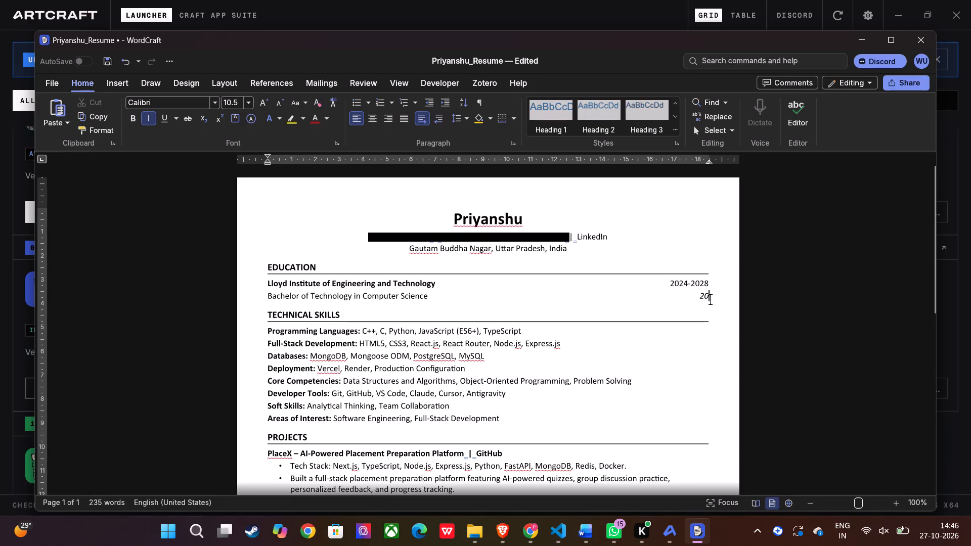
pyautogui.press('BackSpace')
pyautogui.press('BackSpace')
pyautogui.write('7.05')
pyautogui.press('BackSpace')
pyautogui.press('4')
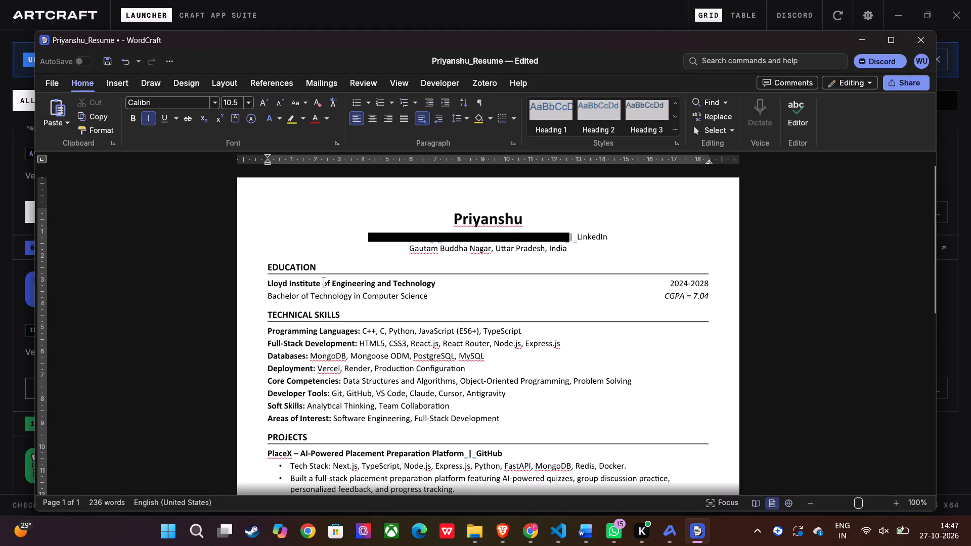
# Append ", Greater Noida, UP" to the institute name in the Education section.
pyautogui.click(443, 283)
pyautogui.write(',')
pyautogui.press('space')
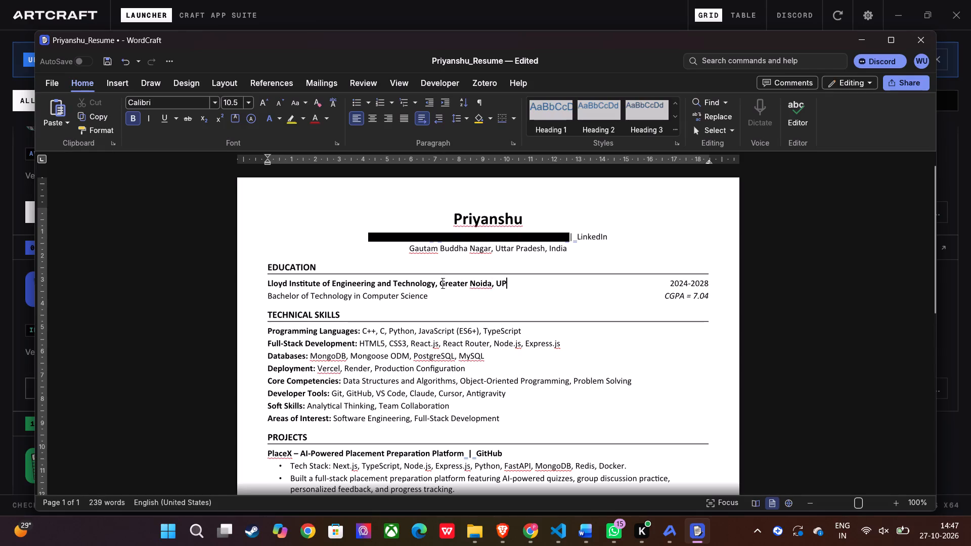
pyautogui.click(435, 309)
# Delete the degree text "Bachelor of Technology in Computer Science" before the CGPA entry.
pyautogui.scroll(1, 361, 311)
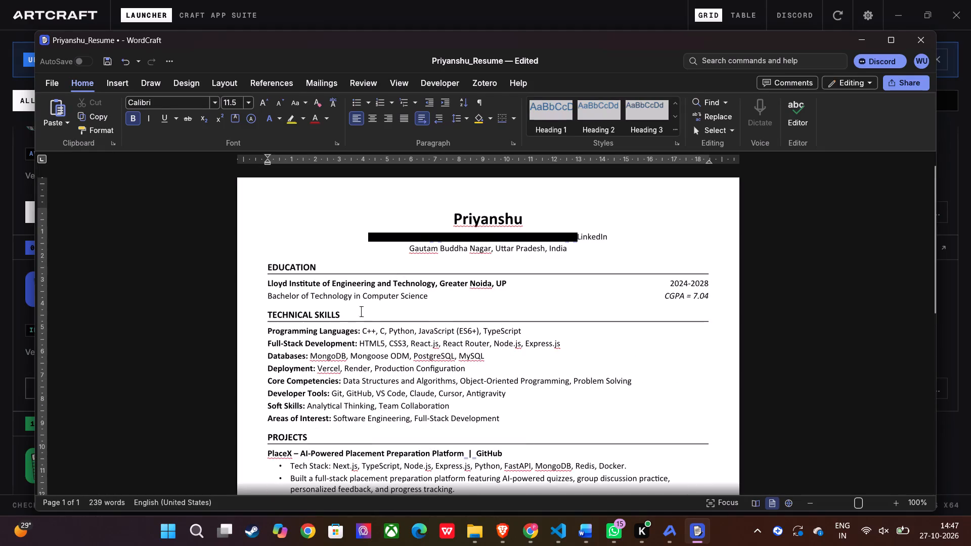
pyautogui.click(427, 295)
pyautogui.press('BackSpace')
pyautogui.press('BackSpace')
pyautogui.press('BackSpace')
pyautogui.press('BackSpace')
pyautogui.press('BackSpace')
pyautogui.press('BackSpace')
pyautogui.press('BackSpace')
pyautogui.press('BackSpace')
pyautogui.press('BackSpace')
pyautogui.press('BackSpace')
pyautogui.press('BackSpace')
pyautogui.press('BackSpace')
pyautogui.press('BackSpace')
pyautogui.press('BackSpace')
pyautogui.press('BackSpace')
pyautogui.press('BackSpace')
pyautogui.press('BackSpace')
pyautogui.press('BackSpace')
pyautogui.press('BackSpace')
pyautogui.press('BackSpace')
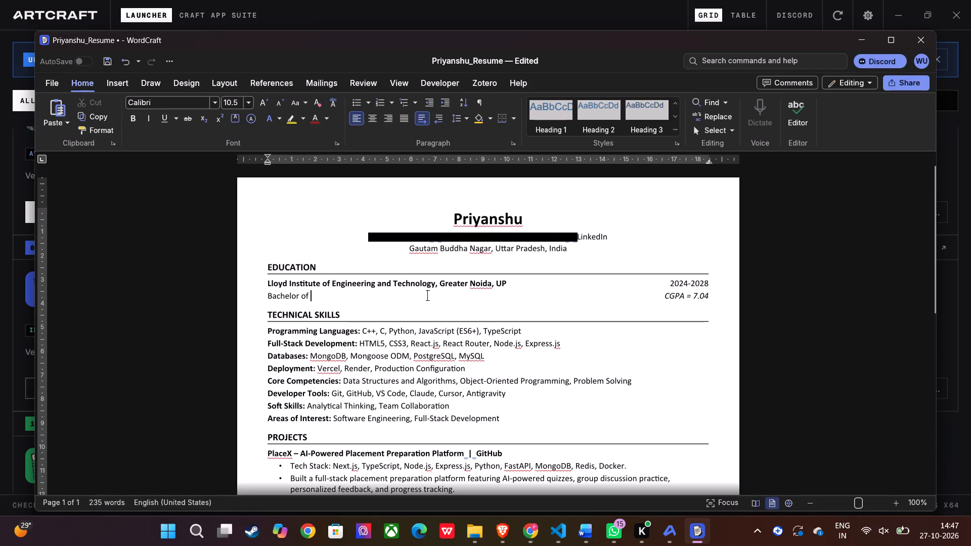
pyautogui.press('BackSpace')
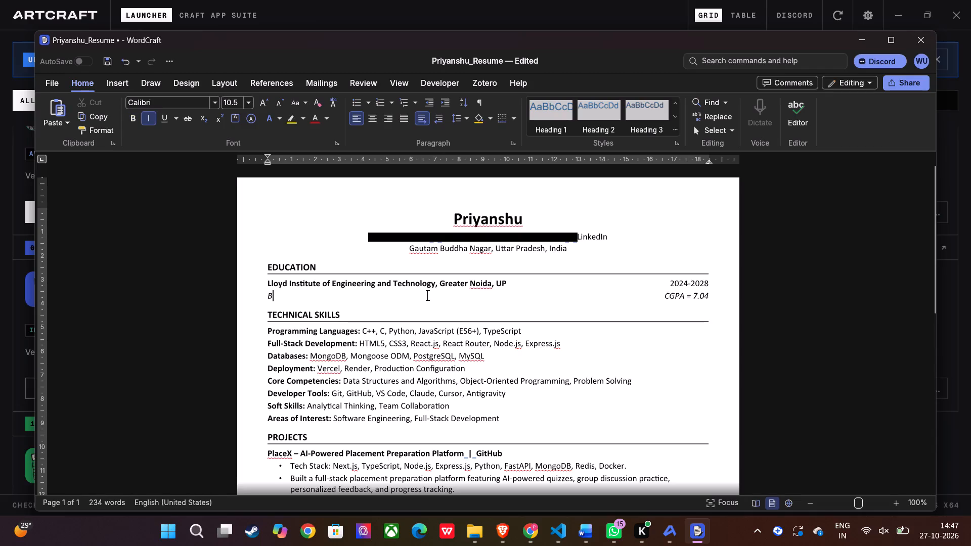
pyautogui.press('BackSpace')
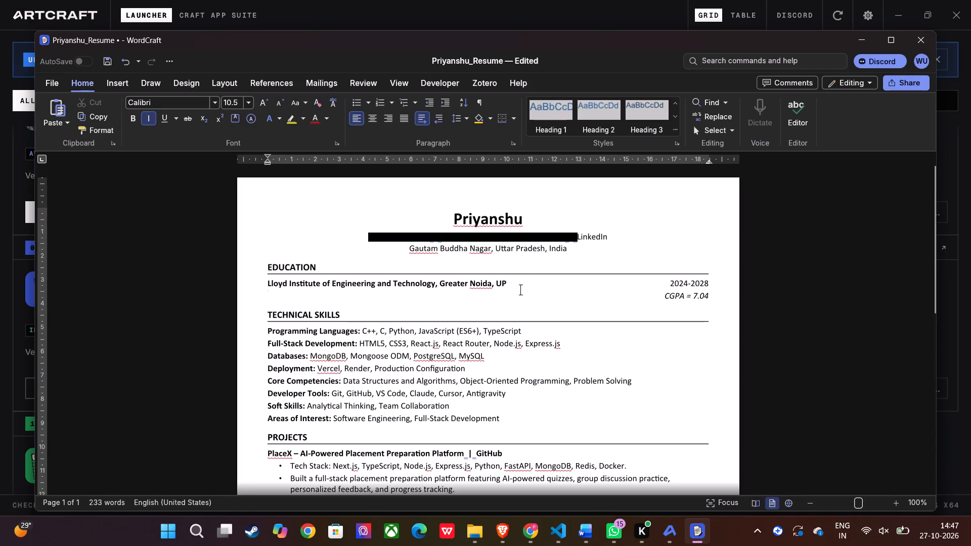
# Delete the institute name and location before the 2024-2028 dates in the Education section.
pyautogui.click(518, 290)
pyautogui.click(505, 283)
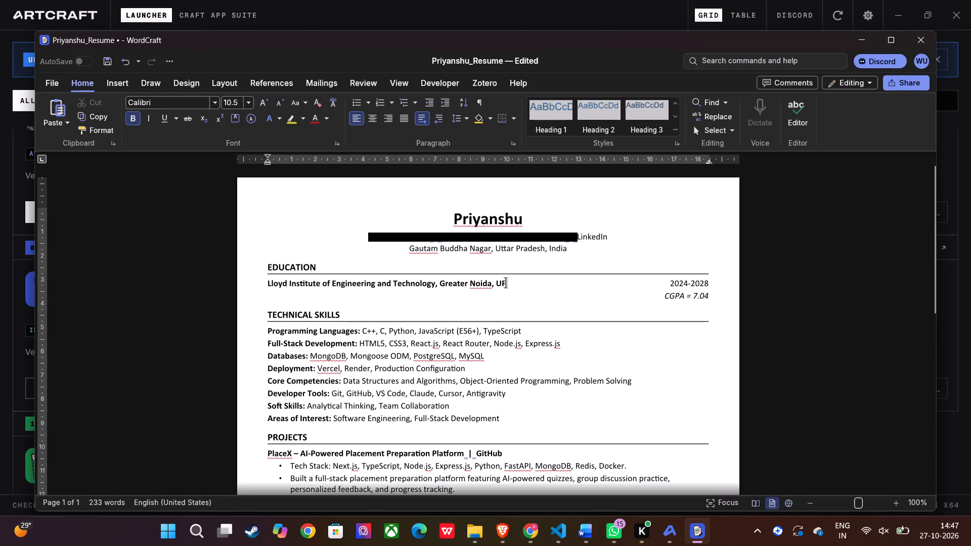
pyautogui.press('BackSpace')
pyautogui.press('BackSpace')
pyautogui.press('BackSpace')
pyautogui.press('BackSpace')
pyautogui.press('BackSpace')
pyautogui.press('BackSpace')
pyautogui.press('BackSpace')
pyautogui.press('BackSpace')
pyautogui.press('BackSpace')
pyautogui.press('BackSpace')
pyautogui.press('BackSpace')
pyautogui.press('BackSpace')
pyautogui.press('BackSpace')
pyautogui.press('BackSpace')
pyautogui.press('BackSpace')
pyautogui.press('BackSpace')
pyautogui.press('BackSpace')
pyautogui.press('BackSpace')
pyautogui.press('BackSpace')
pyautogui.press('BackSpace')
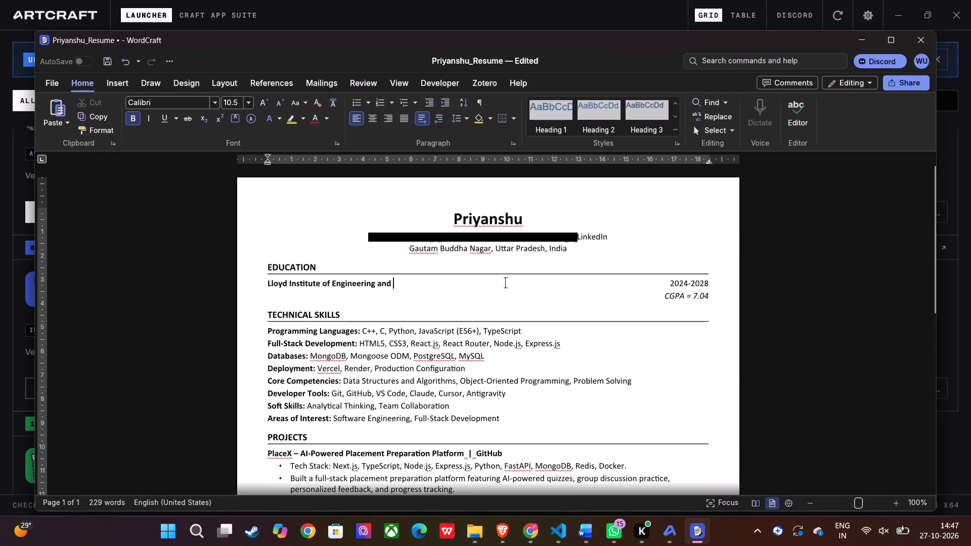
pyautogui.press('BackSpace')
pyautogui.press('BackSpace')
pyautogui.press('BackSpace')
pyautogui.press('BackSpace')
pyautogui.press('BackSpace')
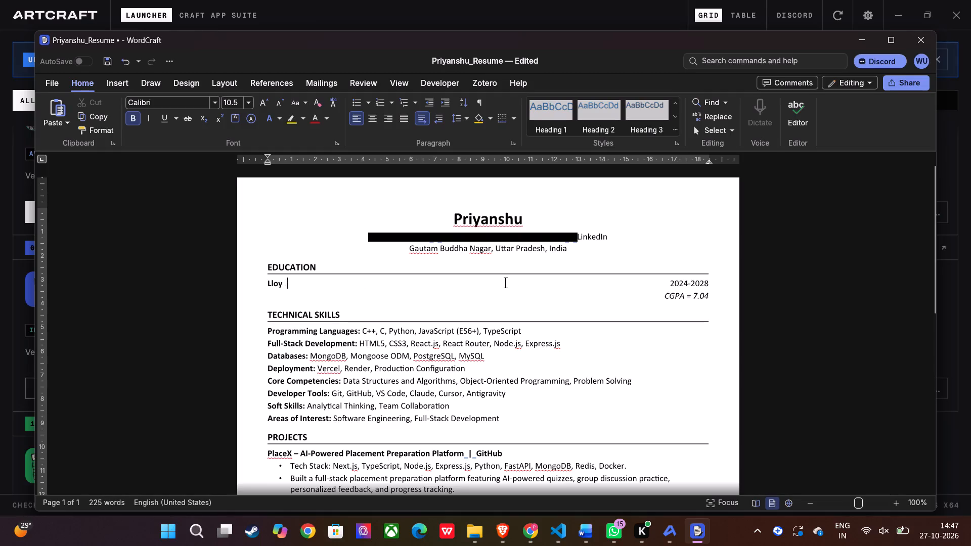
pyautogui.press('BackSpace')
pyautogui.press('BackSpace')
pyautogui.press('BackSpace')
pyautogui.press('BackSpace')
pyautogui.press('BackSpace')
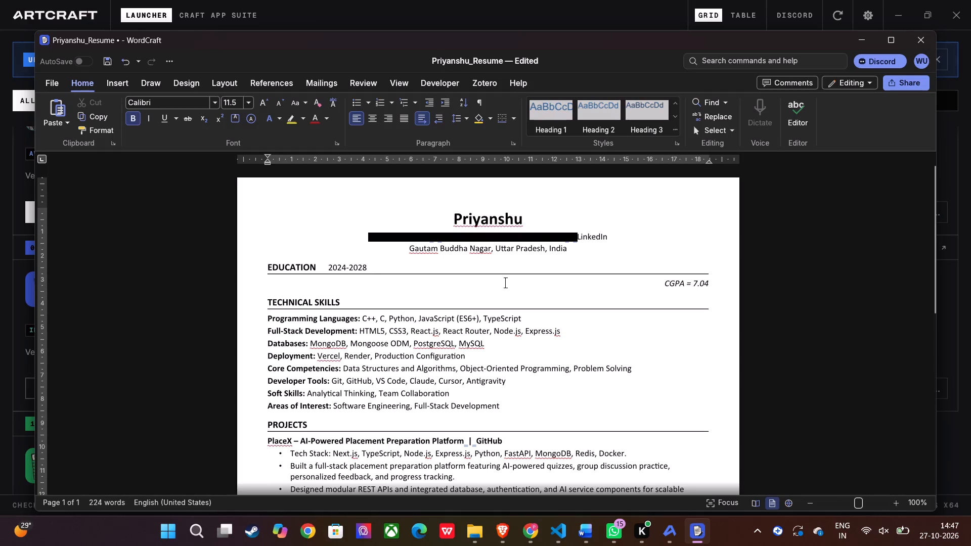
pyautogui.press('BackSpace')
# Undo the recent deletions in the Education section until the 2024-2028 dates line is separate from the heading again.
pyautogui.hotkey('ctrl', 'z')
pyautogui.hotkey('ctrl', 'z')
pyautogui.hotkey('ctrl', 'z')
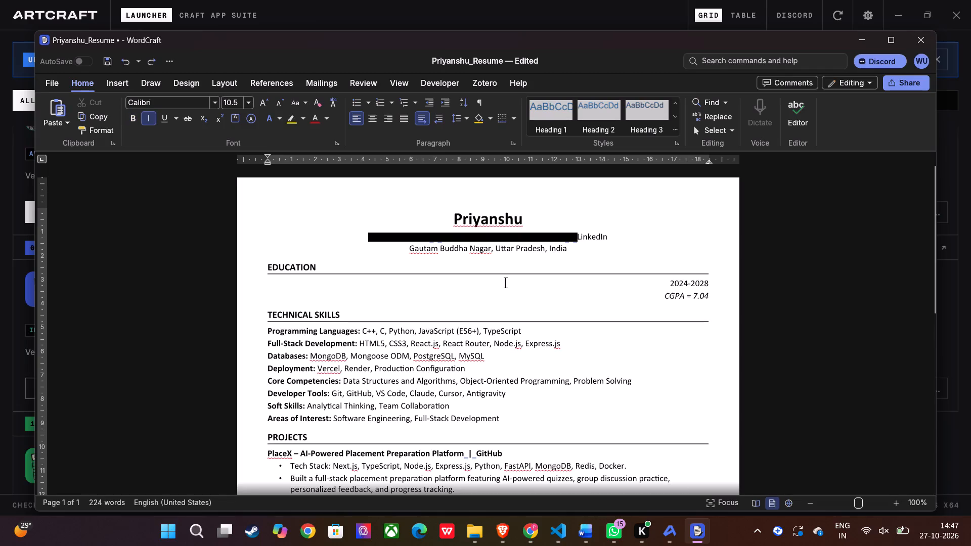
pyautogui.press('BackSpace')
pyautogui.hotkey('ctrl', 'z')
pyautogui.hotkey('ctrl', 'z')
pyautogui.hotkey('ctrl', 'z')
pyautogui.hotkey('ctrl', 'z')
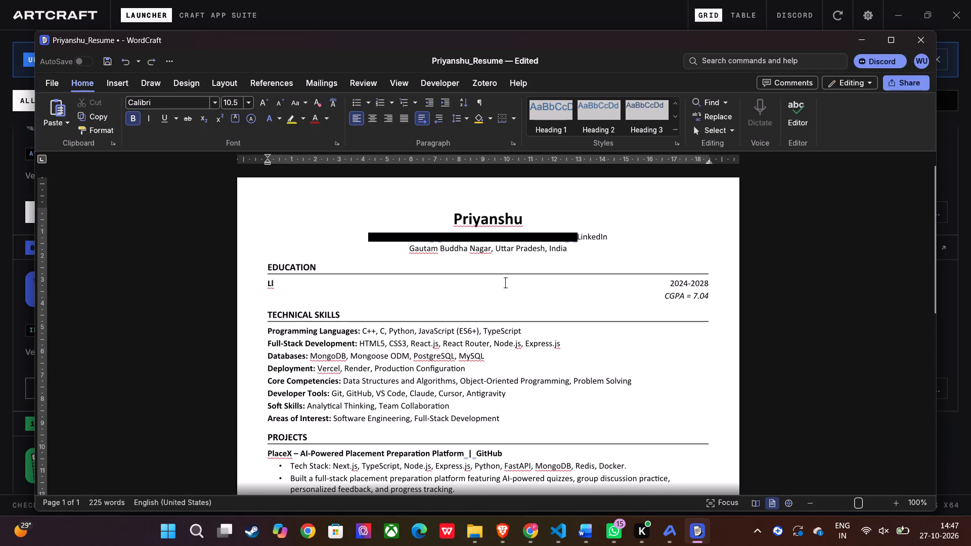
# Enter "B.Tech" at the start of the 2024-2028 line, removing the leftover "Ll" before it.
pyautogui.press('space')
pyautogui.press('BackSpace')
pyautogui.press('b')
pyautogui.write('.tech')
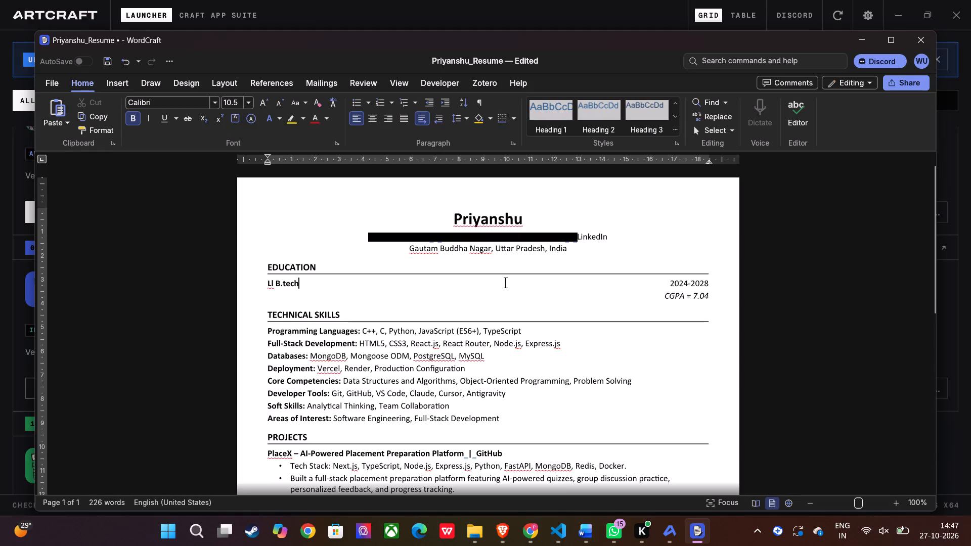
pyautogui.press('space')
pyautogui.press('Left')
pyautogui.press('Left')
pyautogui.press('Left')
pyautogui.press('Left')
pyautogui.press('BackSpace')
pyautogui.press('t')
pyautogui.press('Left')
pyautogui.press('Left')
pyautogui.press('Left')
pyautogui.press('BackSpace')
pyautogui.press('BackSpace')
pyautogui.press('BackSpace')
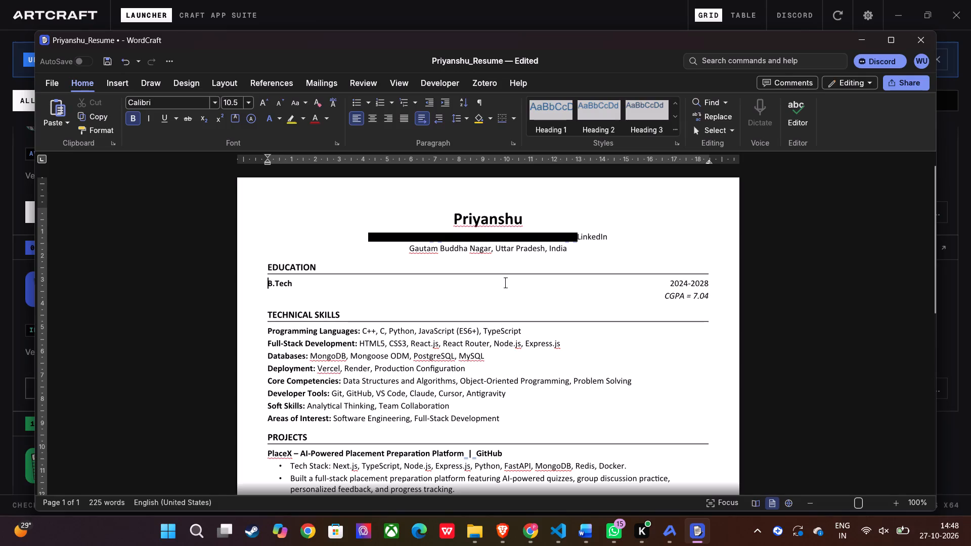
# Append ", Computer Science and Engineering" to the B.Tech entry in the Education section.
pyautogui.press('End')
pyautogui.click(290, 284)
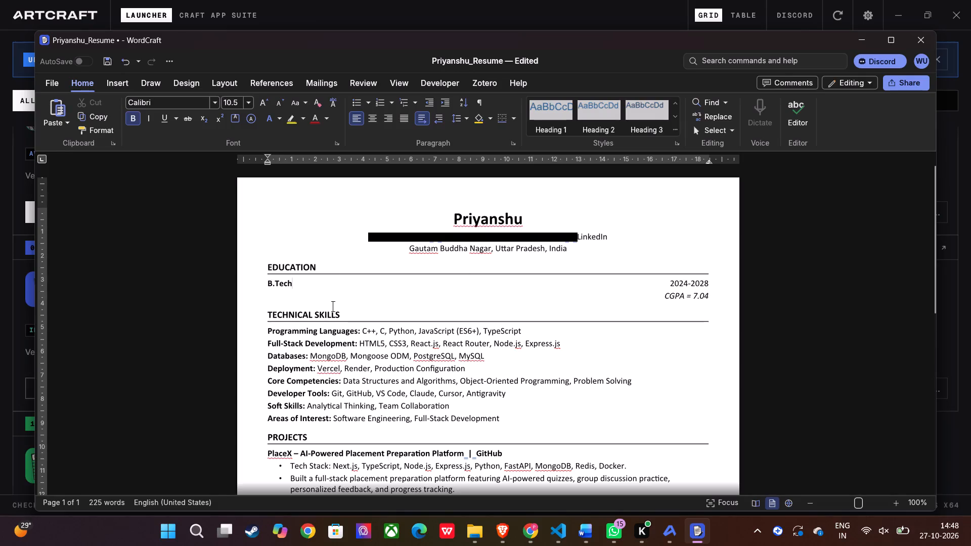
pyautogui.write(',')
pyautogui.press('space')
pyautogui.write('omputer')
pyautogui.write('cience and')
pyautogui.press('space')
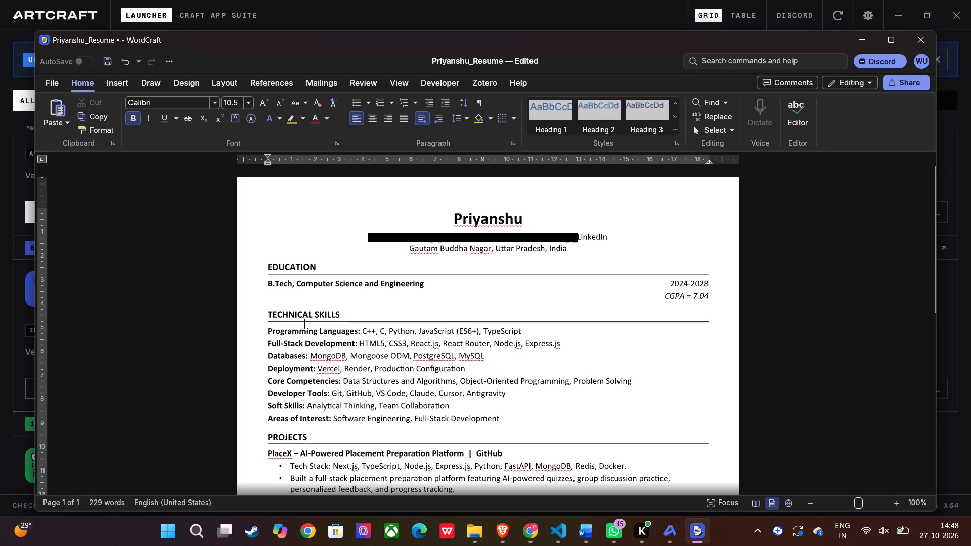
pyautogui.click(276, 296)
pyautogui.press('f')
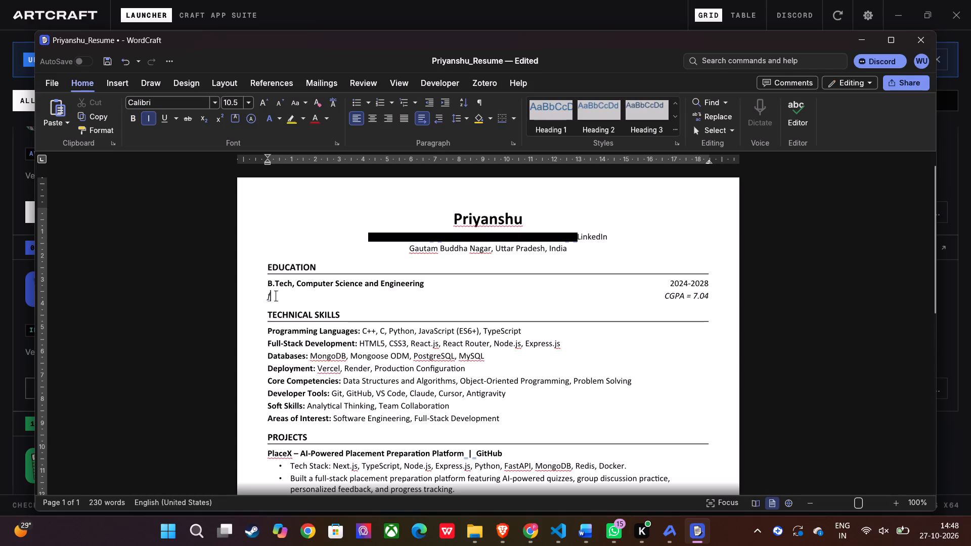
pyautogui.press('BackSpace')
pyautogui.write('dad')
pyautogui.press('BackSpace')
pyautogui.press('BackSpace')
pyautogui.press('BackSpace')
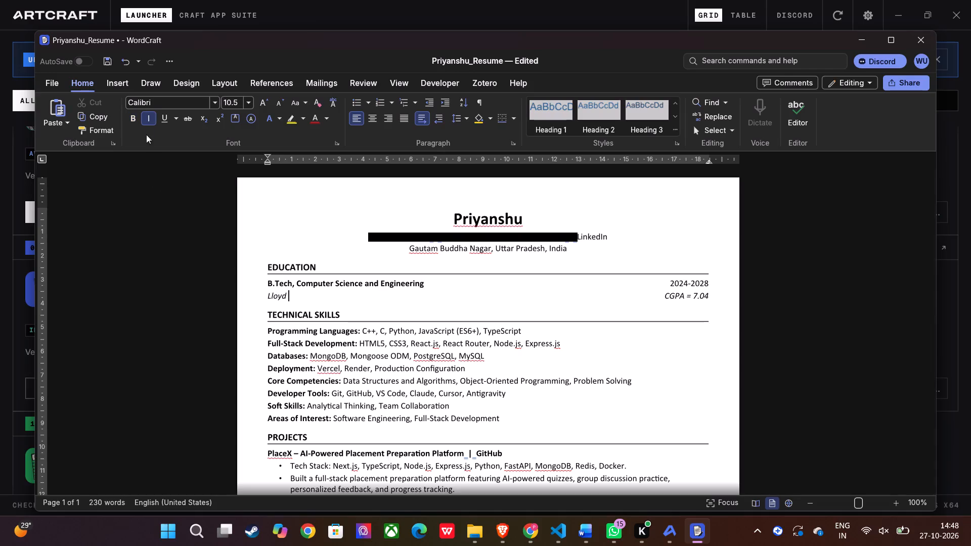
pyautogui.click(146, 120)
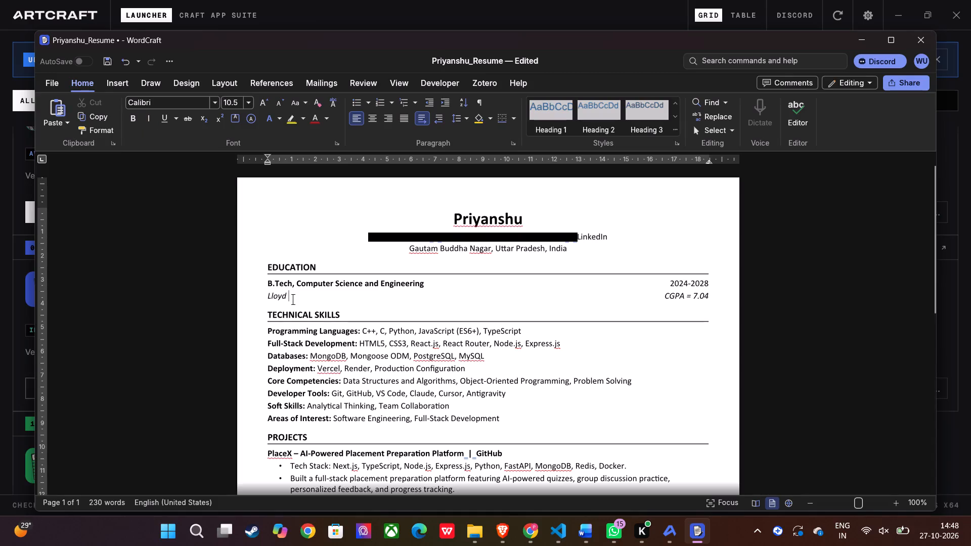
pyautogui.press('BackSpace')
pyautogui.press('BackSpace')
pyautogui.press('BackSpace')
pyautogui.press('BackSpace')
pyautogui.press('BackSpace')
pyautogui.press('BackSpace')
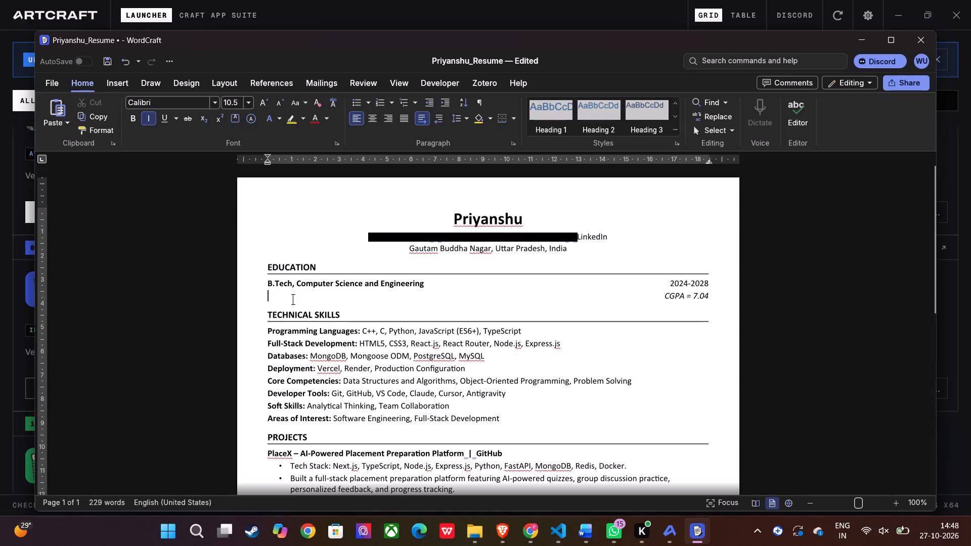
# Enter "Lloyd Institute of Engineering and Technology" in non-italic text before the CGPA entry.
pyautogui.click(145, 122)
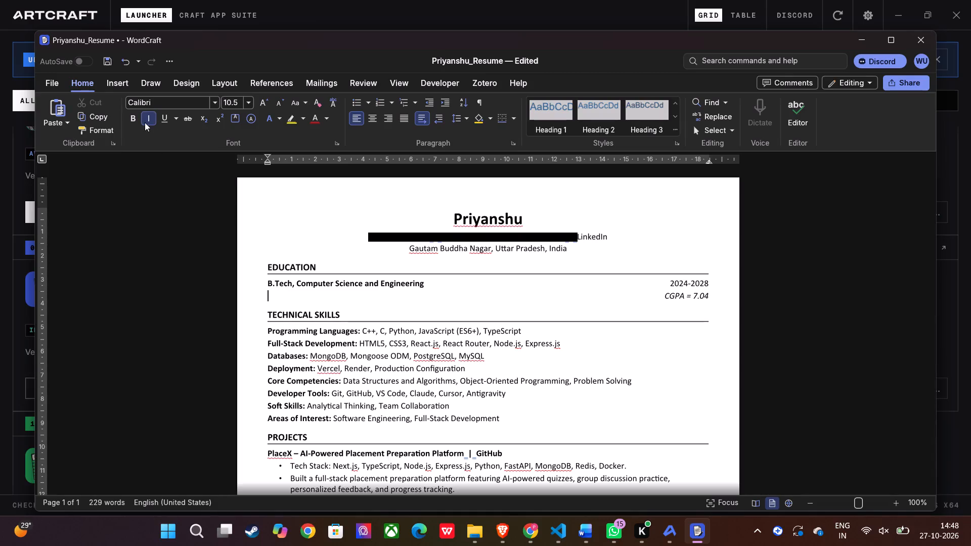
pyautogui.click(151, 120)
pyautogui.click(151, 120)
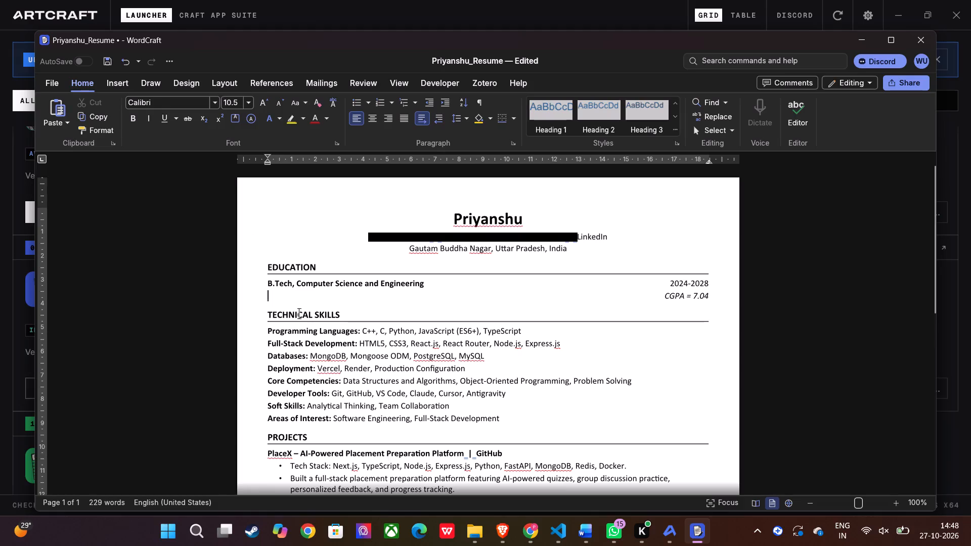
pyautogui.press('l')
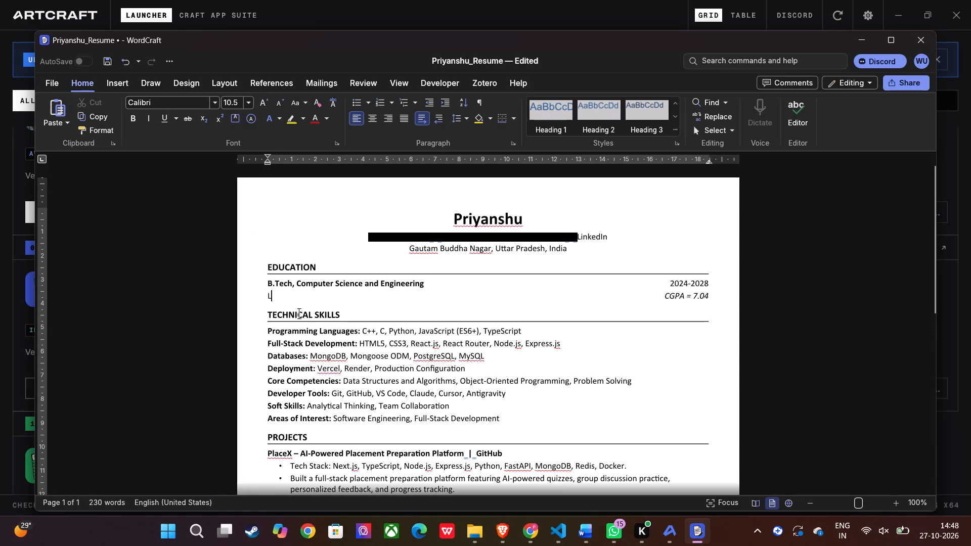
pyautogui.write('loyd instit')
pyautogui.press('u')
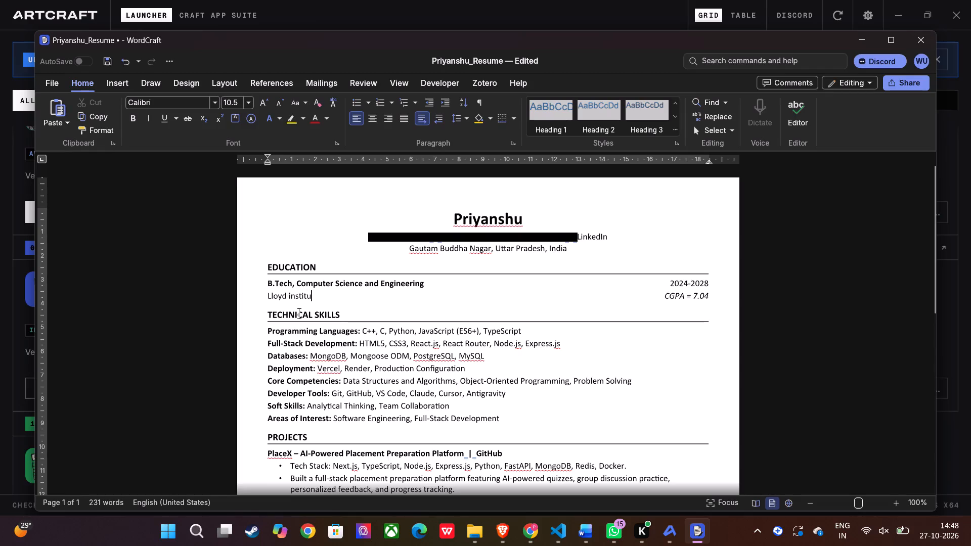
pyautogui.write('te of')
pyautogui.press('space')
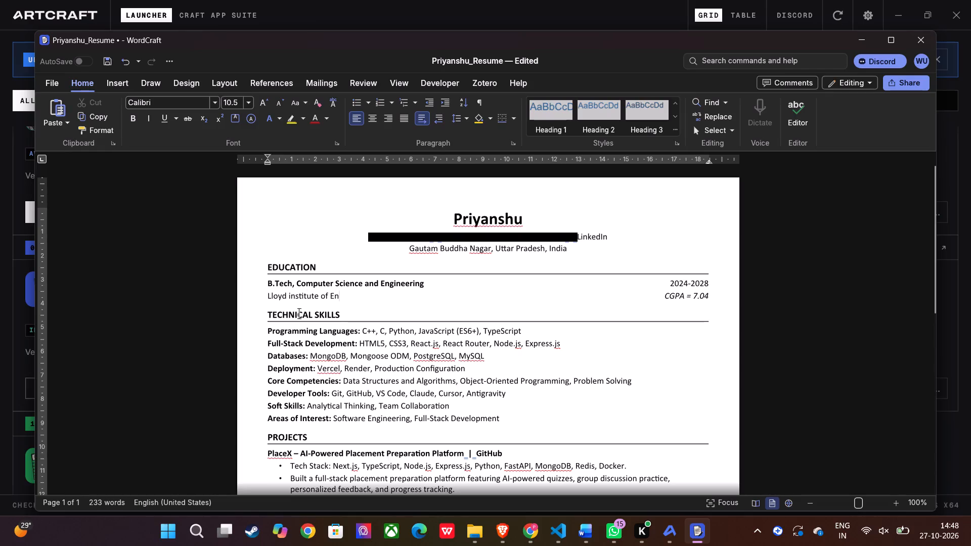
pyautogui.press('BackSpace')
pyautogui.press('BackSpace')
pyautogui.press('BackSpace')
pyautogui.write('echnology')
pyautogui.click(293, 300)
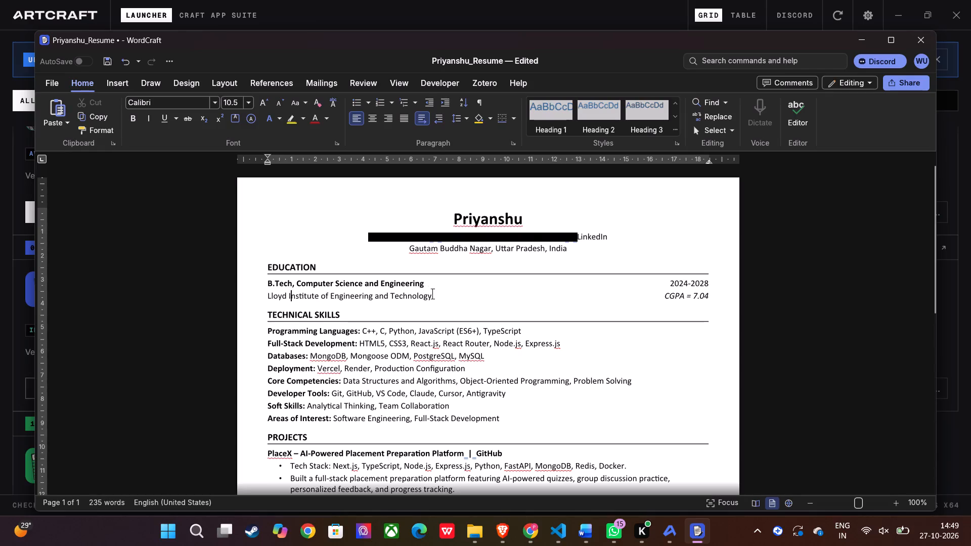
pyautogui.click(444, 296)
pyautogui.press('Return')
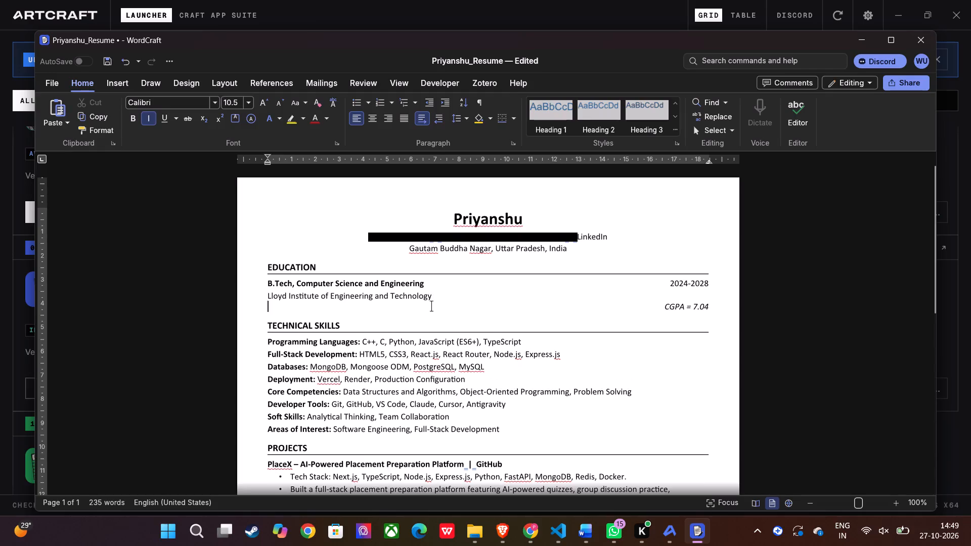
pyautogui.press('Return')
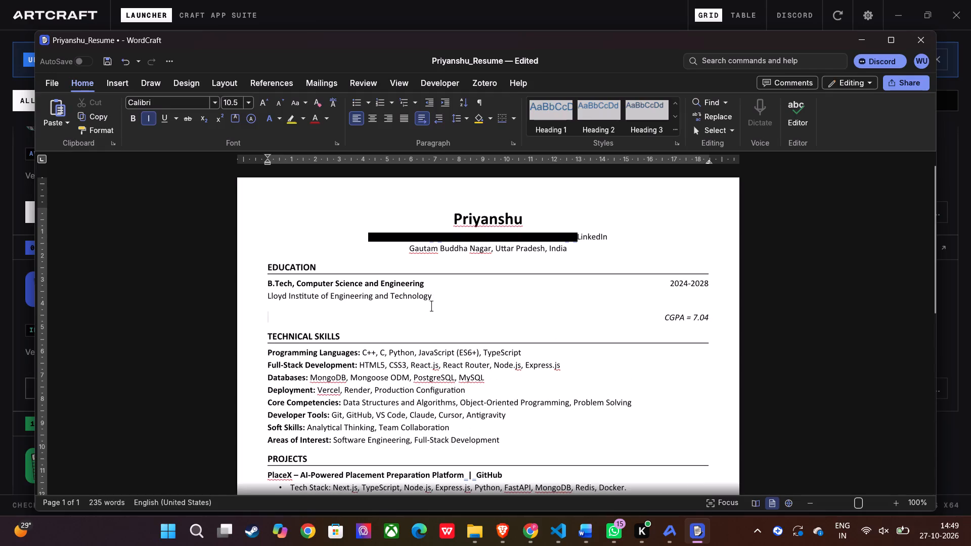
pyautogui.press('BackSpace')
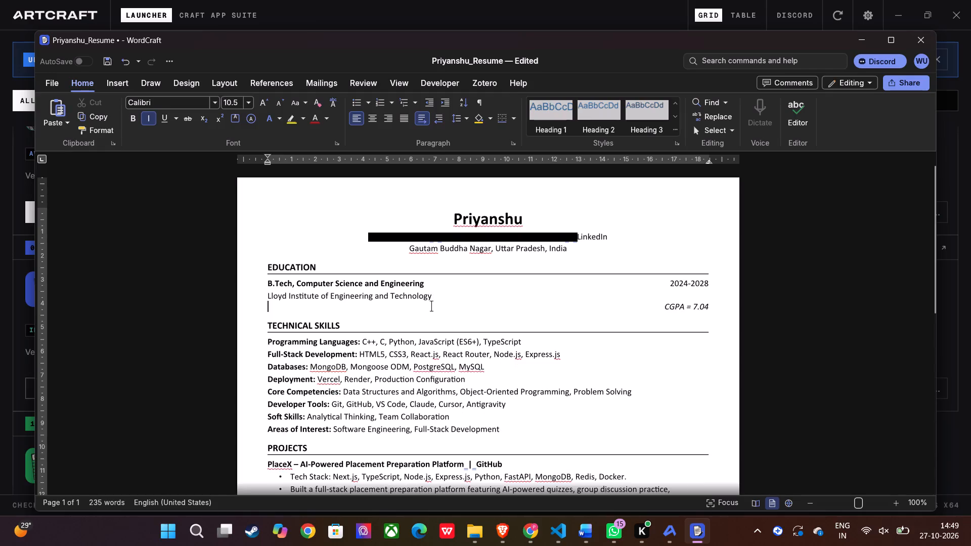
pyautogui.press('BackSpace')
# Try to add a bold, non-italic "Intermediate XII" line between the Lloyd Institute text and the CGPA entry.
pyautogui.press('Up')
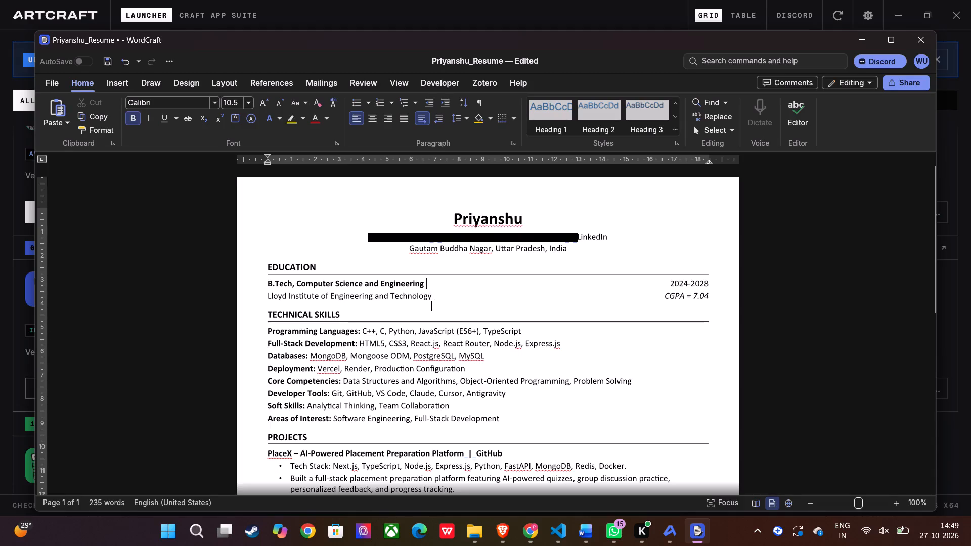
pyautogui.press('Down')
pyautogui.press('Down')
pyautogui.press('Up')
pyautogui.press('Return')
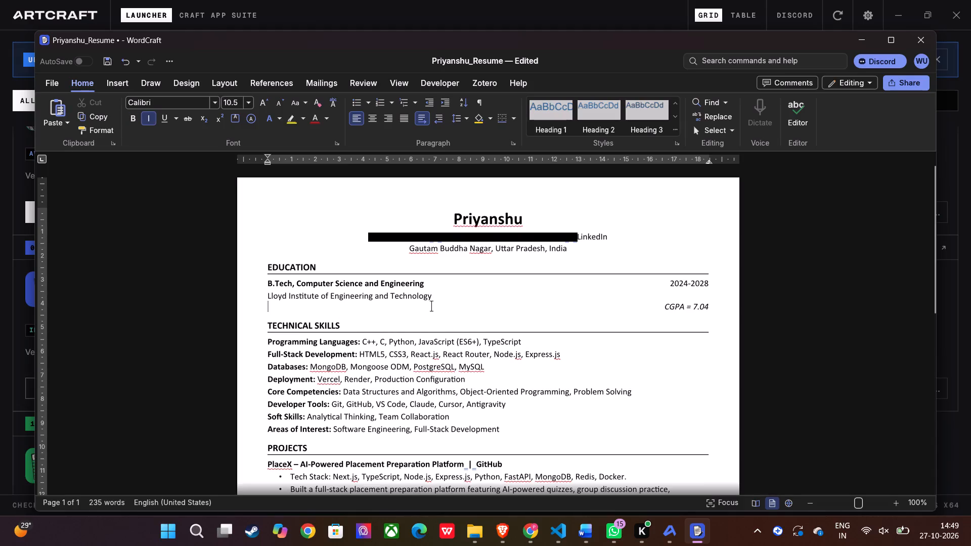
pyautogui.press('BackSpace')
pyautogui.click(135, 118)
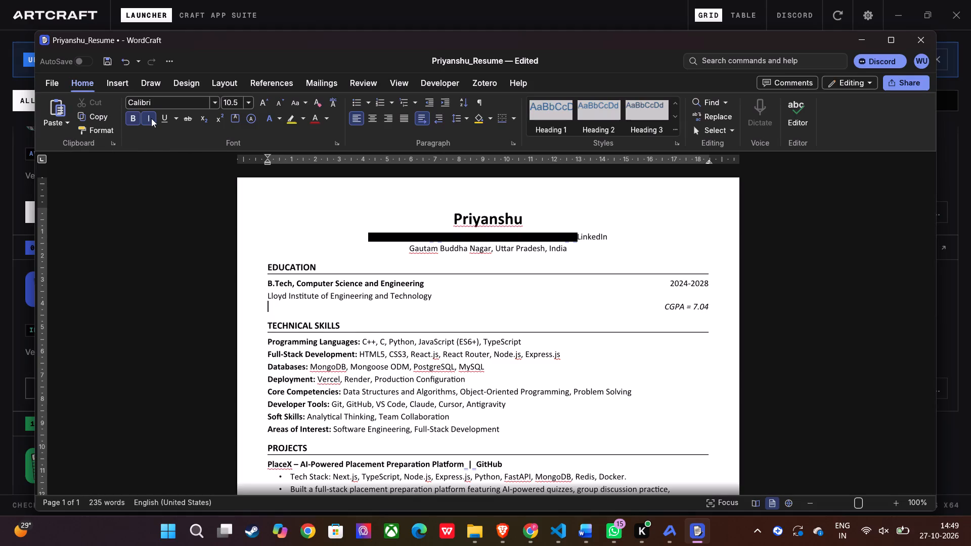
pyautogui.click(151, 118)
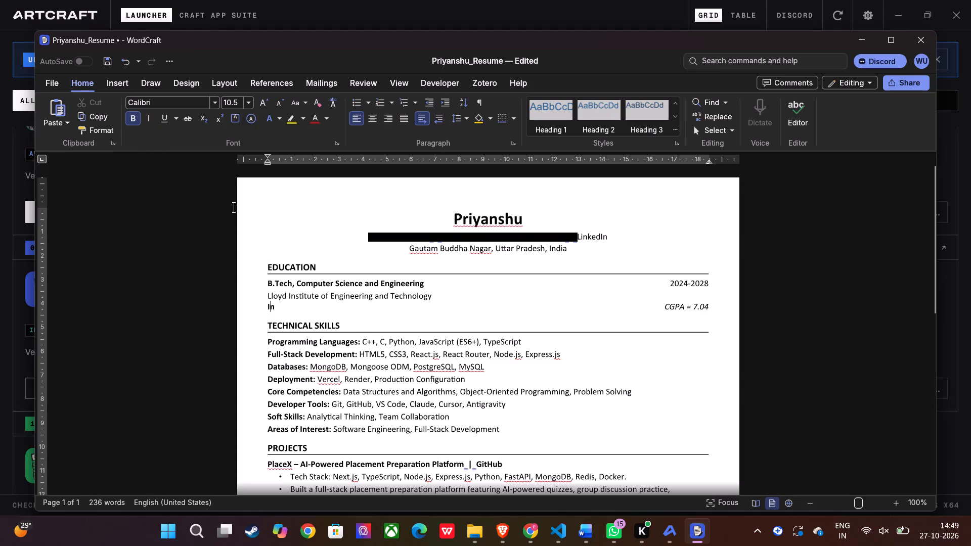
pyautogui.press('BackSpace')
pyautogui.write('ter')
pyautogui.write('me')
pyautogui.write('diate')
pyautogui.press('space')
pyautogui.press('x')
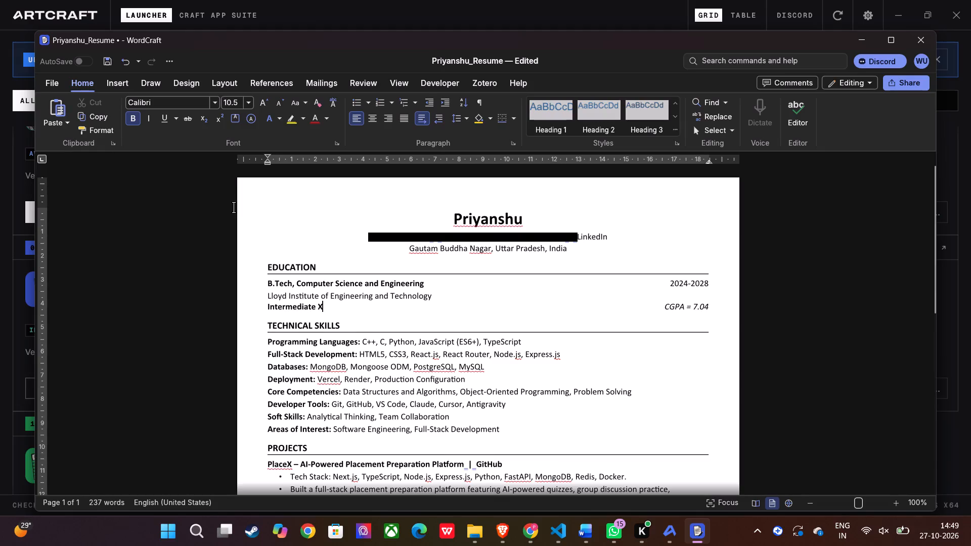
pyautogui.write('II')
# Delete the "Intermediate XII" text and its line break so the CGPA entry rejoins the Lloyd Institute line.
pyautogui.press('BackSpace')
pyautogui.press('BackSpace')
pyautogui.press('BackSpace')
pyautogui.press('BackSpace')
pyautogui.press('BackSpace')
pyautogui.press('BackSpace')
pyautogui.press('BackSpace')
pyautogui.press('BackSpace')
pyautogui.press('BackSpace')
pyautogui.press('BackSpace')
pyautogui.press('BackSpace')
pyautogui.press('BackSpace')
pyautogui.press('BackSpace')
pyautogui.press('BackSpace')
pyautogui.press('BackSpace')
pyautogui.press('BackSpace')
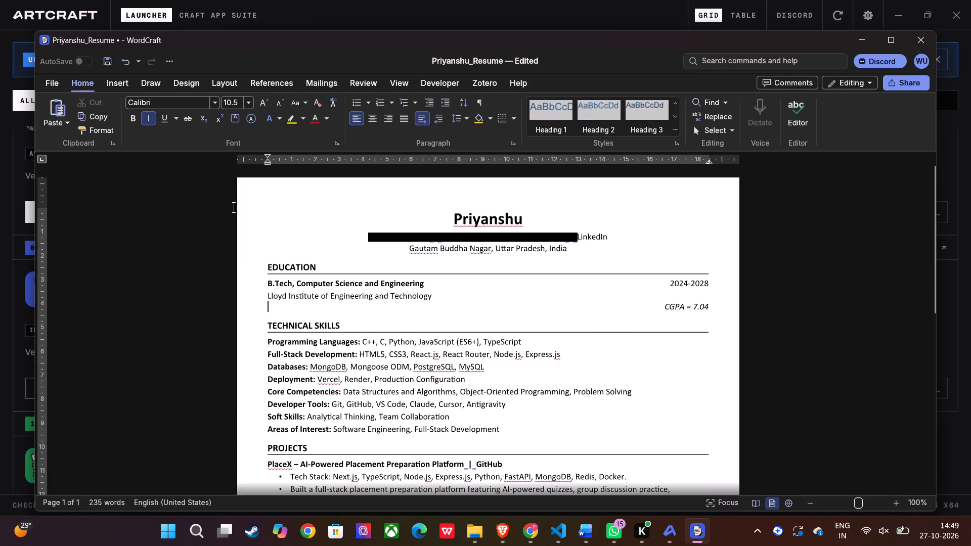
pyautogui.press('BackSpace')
# Add a new line after the CGPA entry reading "Intermediate XII" in bold, non-italic text.
pyautogui.press('End')
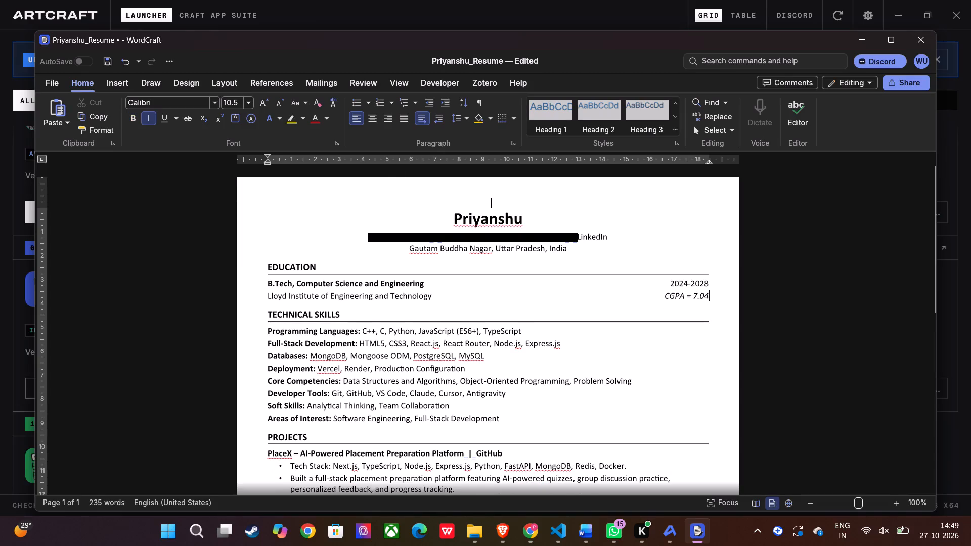
pyautogui.press('Return')
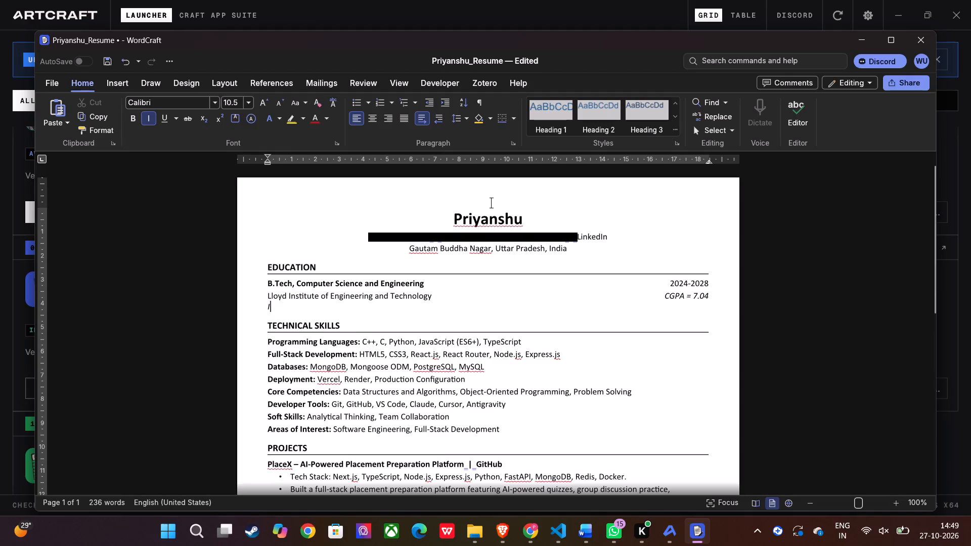
pyautogui.press('BackSpace')
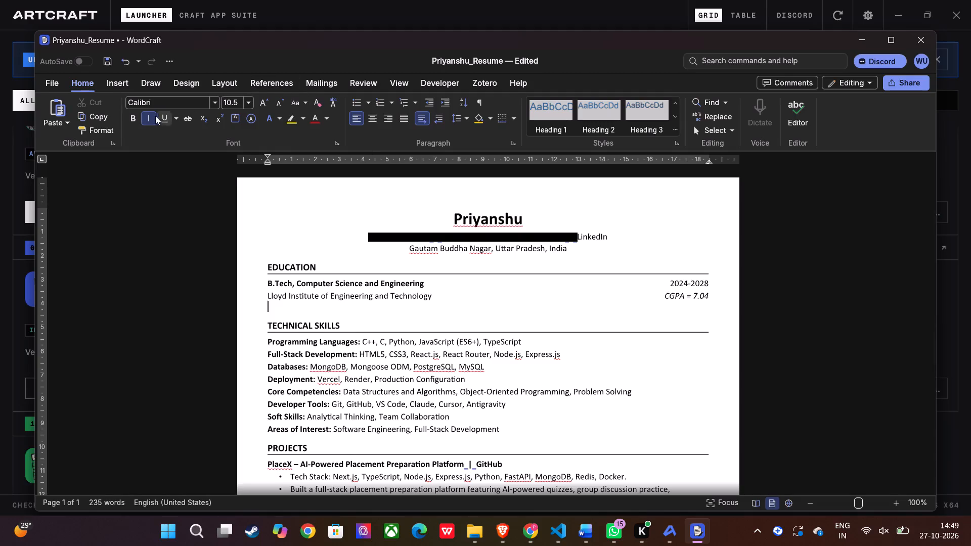
pyautogui.click(152, 116)
pyautogui.click(132, 116)
pyautogui.press('i')
pyautogui.press('x')
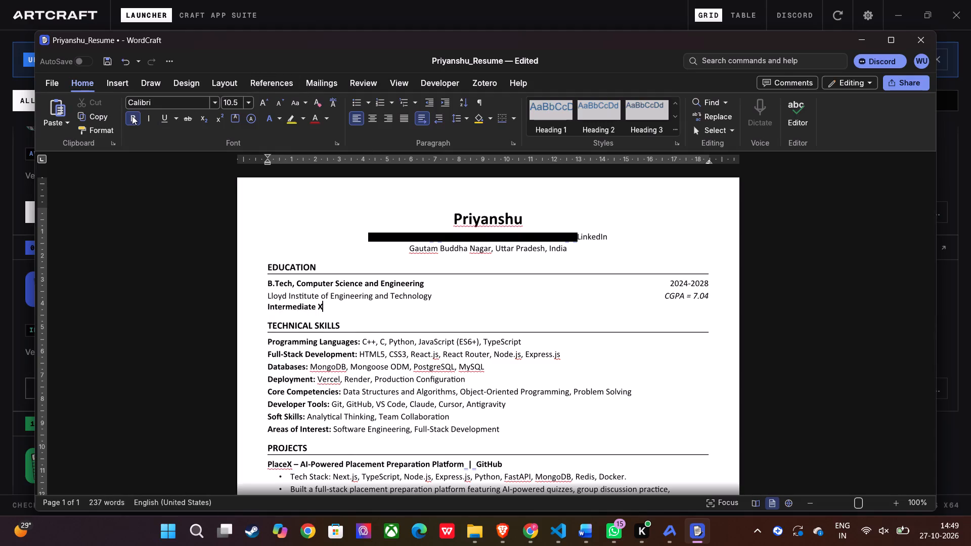
pyautogui.write('II')
# Enter the non-bold dates 2020-2022 on the Intermediate XII line, aligned with the B.Tech dates.
pyautogui.press('Tab')
pyautogui.write('nja')
pyautogui.press('BackSpace')
pyautogui.press('BackSpace')
pyautogui.press('BackSpace')
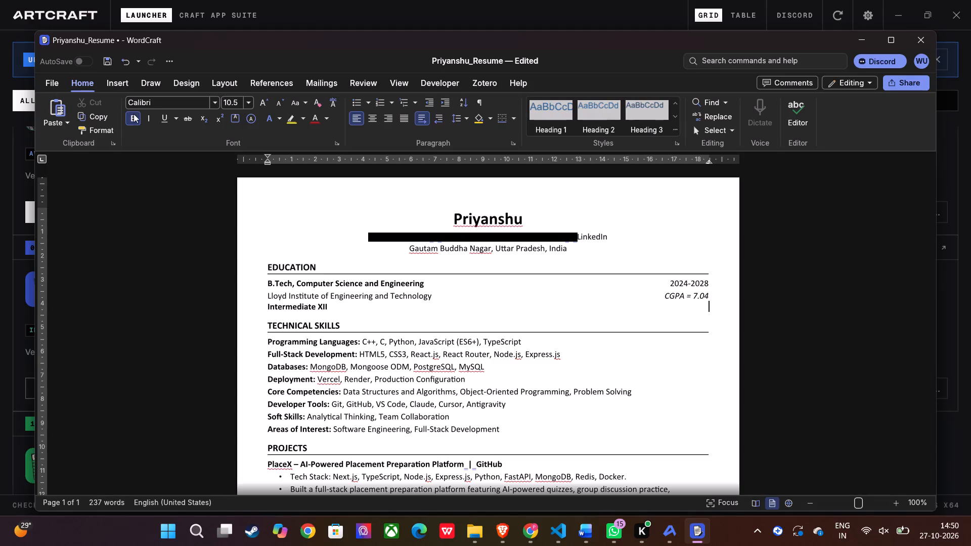
pyautogui.click(137, 117)
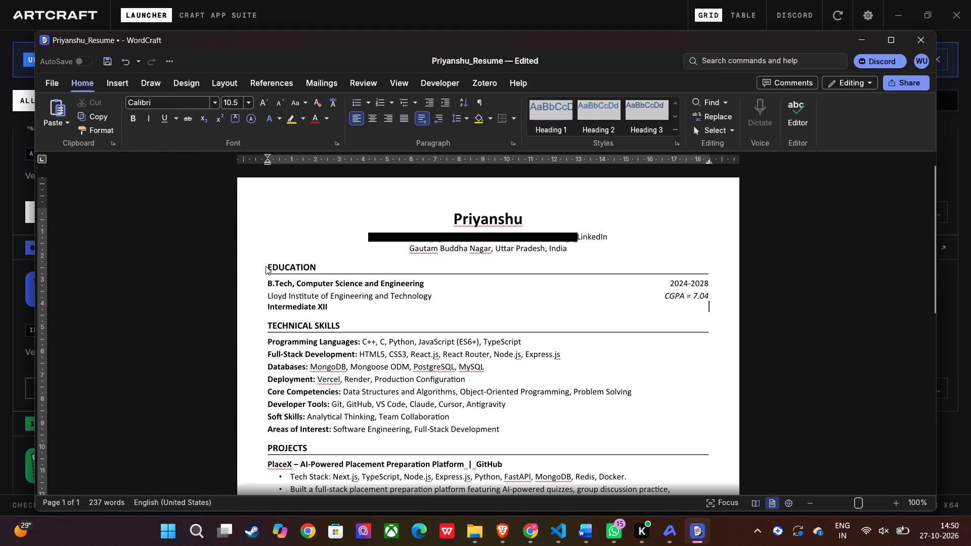
pyautogui.write('202')
pyautogui.write('2-')
pyautogui.write('2024')
pyautogui.press('BackSpace')
pyautogui.press('BackSpace')
pyautogui.press('BackSpace')
pyautogui.press('BackSpace')
pyautogui.press('BackSpace')
pyautogui.press('BackSpace')
pyautogui.press('BackSpace')
pyautogui.write('20-2022')
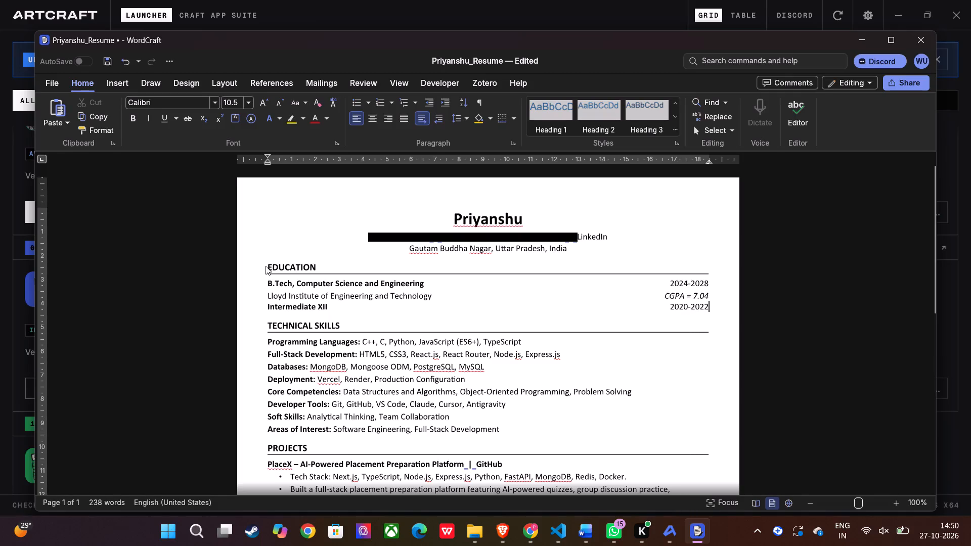
# Start a new line below the Intermediate XII entry in the Education section.
pyautogui.press('Up')
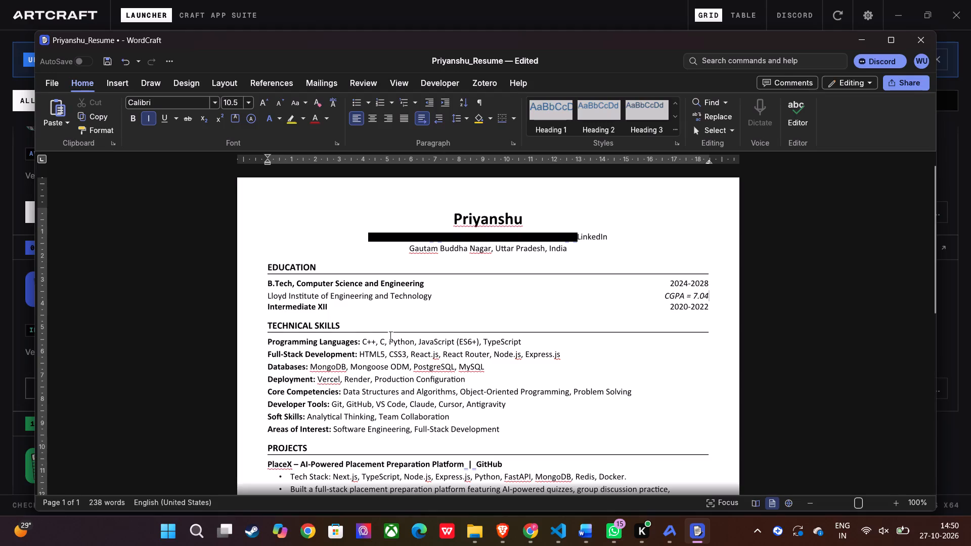
pyautogui.press('Down')
pyautogui.press('Return')
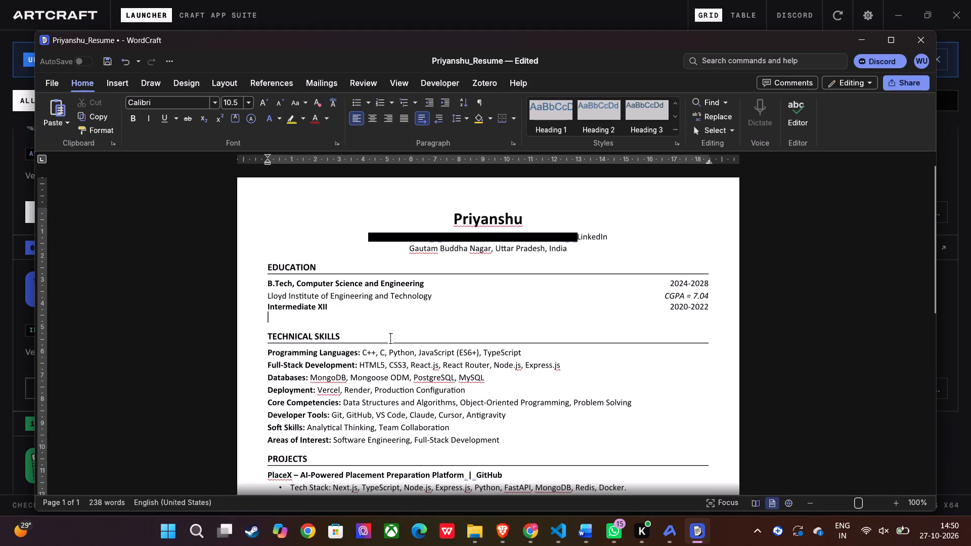
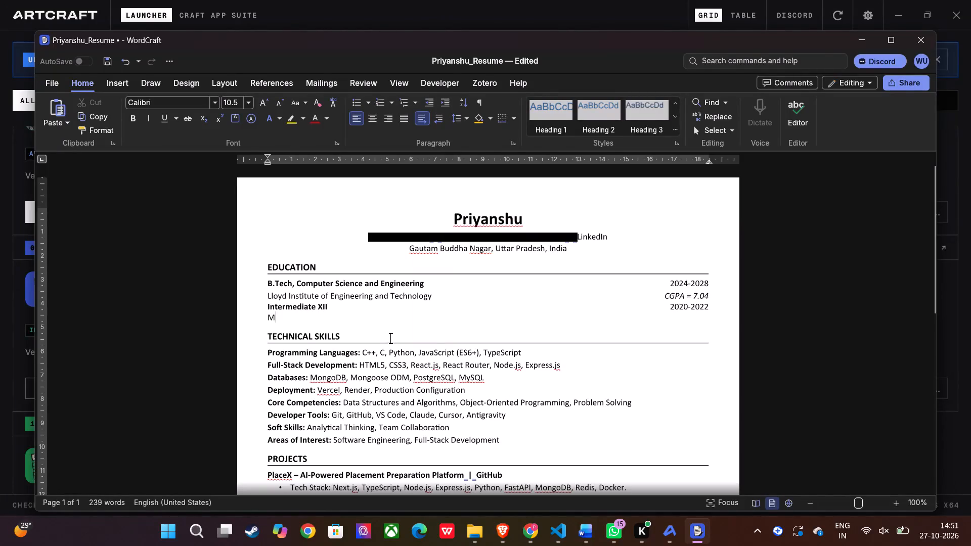
# Complete the school name "Maharishi Vidya Mandir" on the line below Intermediate XII in the Education section.
pyautogui.write('aharishi')
pyautogui.press('space')
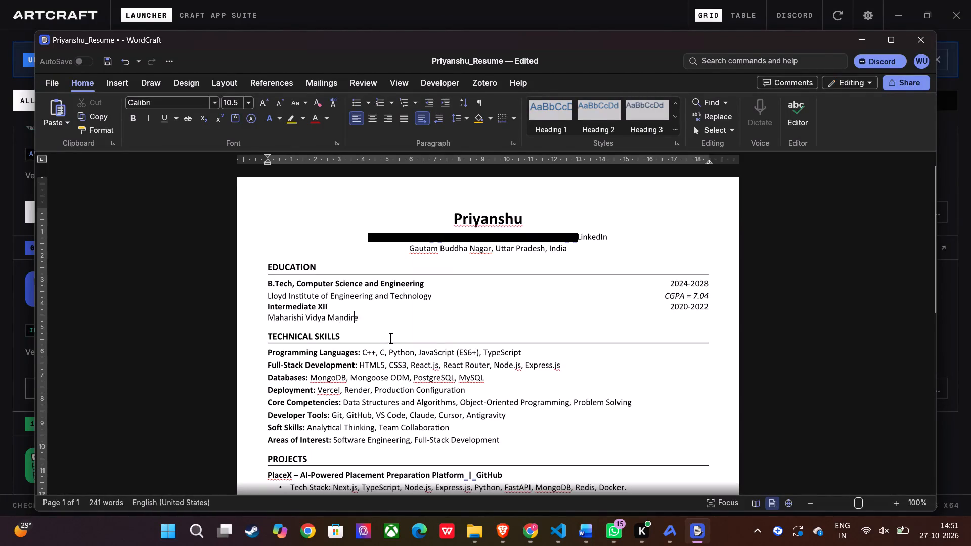
pyautogui.press('BackSpace')
pyautogui.press('BackSpace')
pyautogui.press('r')
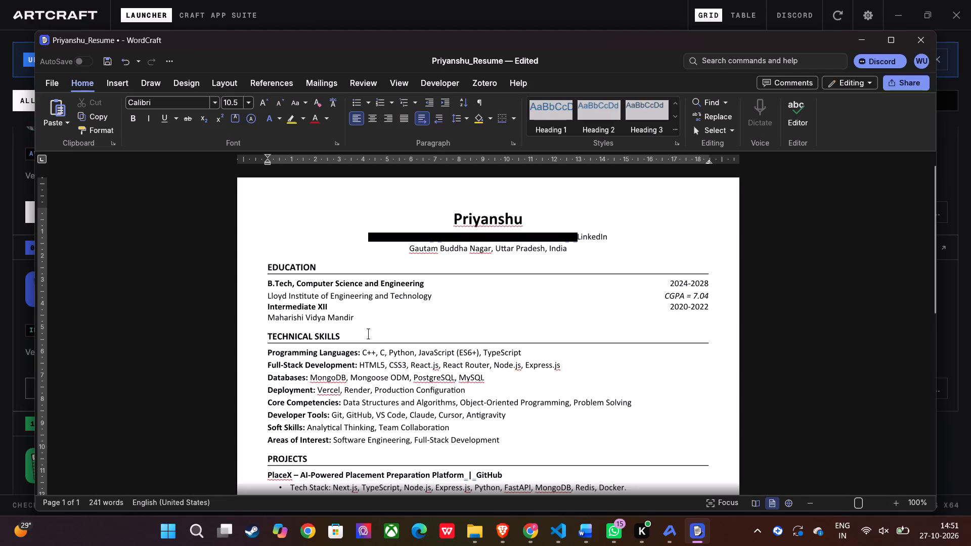
# Append "(CBSE)" in bold after "Intermediate XII".
pyautogui.click(332, 310)
pyautogui.press('space')
pyautogui.write('(')
pyautogui.press('space')
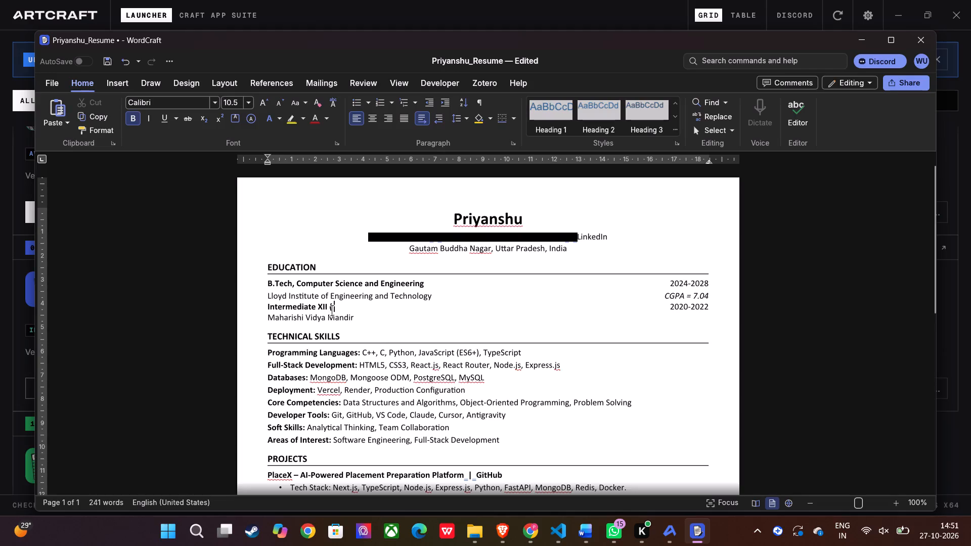
pyautogui.press('BackSpace')
pyautogui.write('SE')
pyautogui.press('space')
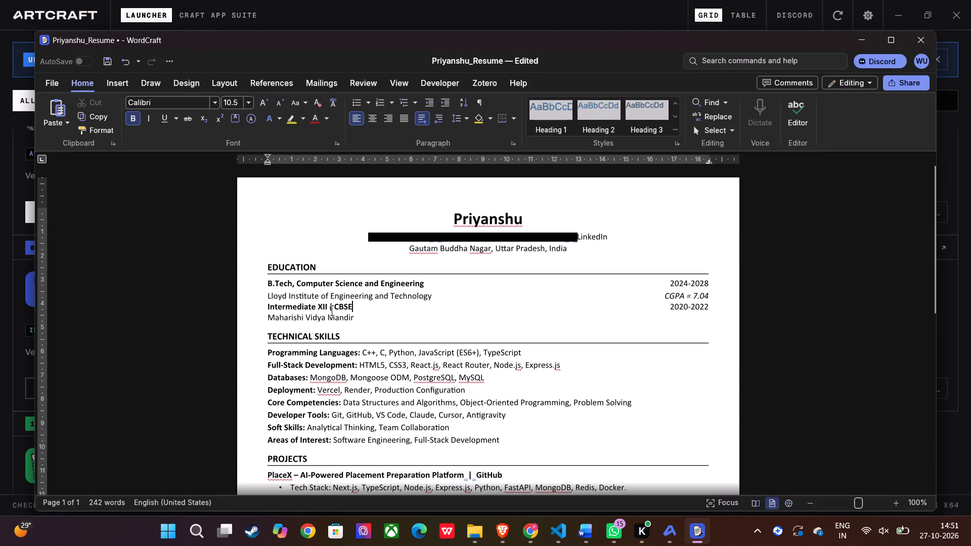
pyautogui.press('BackSpace')
pyautogui.hotkey('shift', ')')
pyautogui.press('Left')
pyautogui.press('Left')
pyautogui.press('Left')
pyautogui.press('Left')
pyautogui.press('Left')
pyautogui.press('BackSpace')
# Append the location ", Orai, UP" to the Maharishi Vidya Mandir line.
pyautogui.click(368, 322)
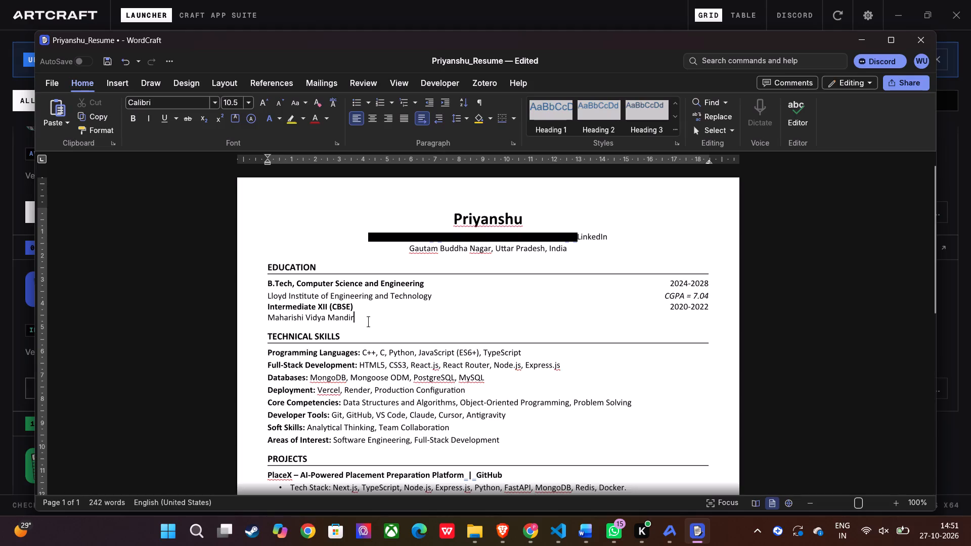
pyautogui.press('space')
pyautogui.write(',')
pyautogui.press('BackSpace')
pyautogui.press('BackSpace')
pyautogui.write('RA')
pyautogui.press('BackSpace')
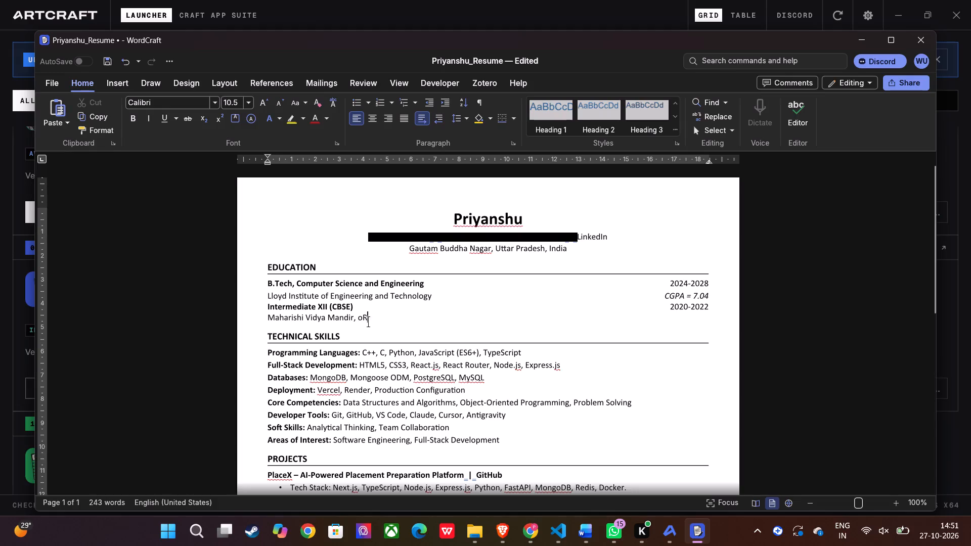
pyautogui.press('BackSpace')
pyautogui.press('BackSpace')
pyautogui.write('rai')
pyautogui.press('space')
pyautogui.press('BackSpace')
pyautogui.write(',')
pyautogui.press('space')
pyautogui.write('UP')
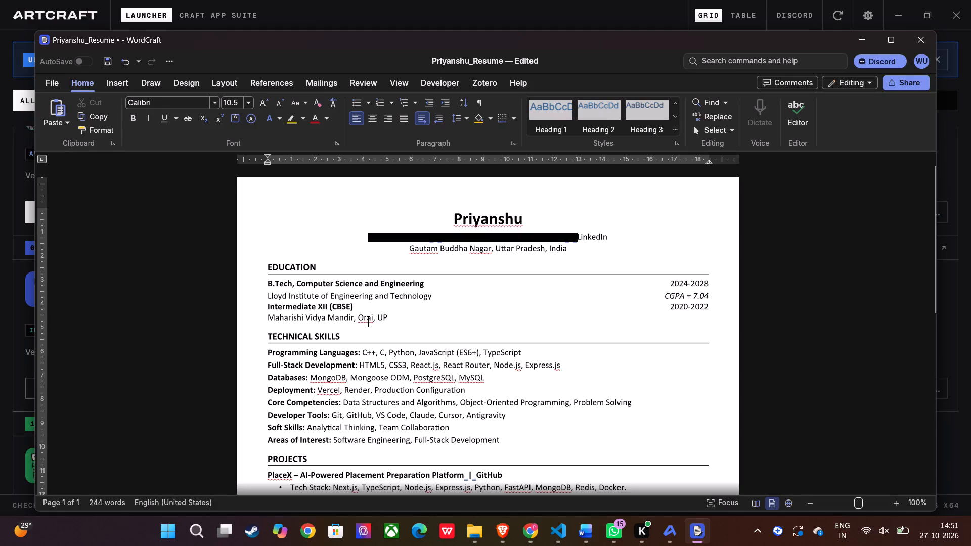
# Enter the score 74% on the Maharishi Vidya Mandir line, aligned with the dates above.
pyautogui.press('Tab')
pyautogui.write('74')
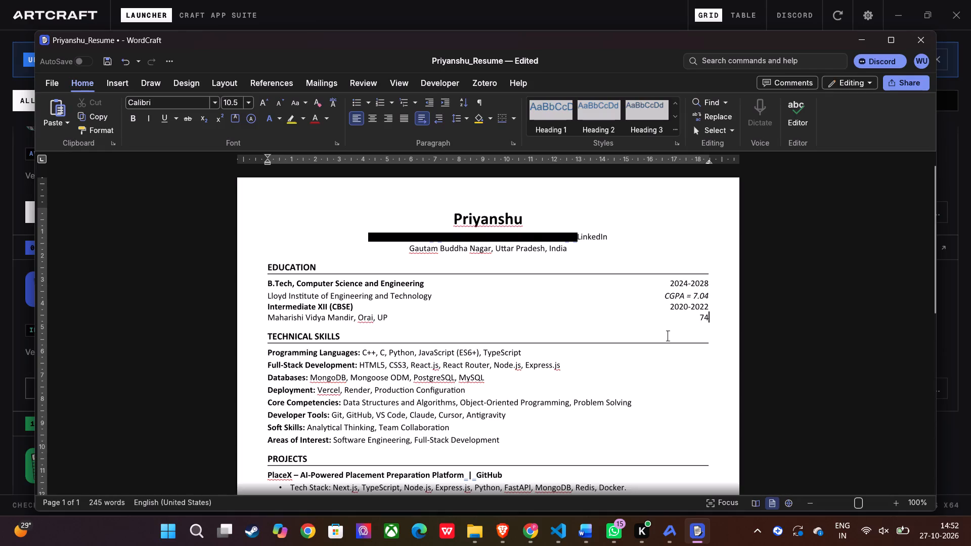
pyautogui.hotkey('shift', '%')
# Add a bold line "Highschool (CBSE)" below the 74% entry, followed by a tab to the date position.
pyautogui.press('Return')
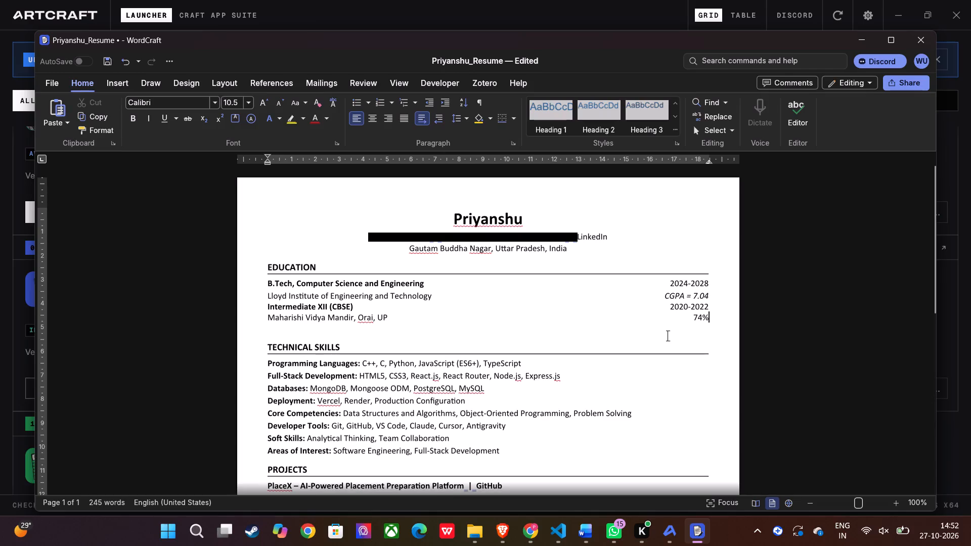
pyautogui.click(133, 120)
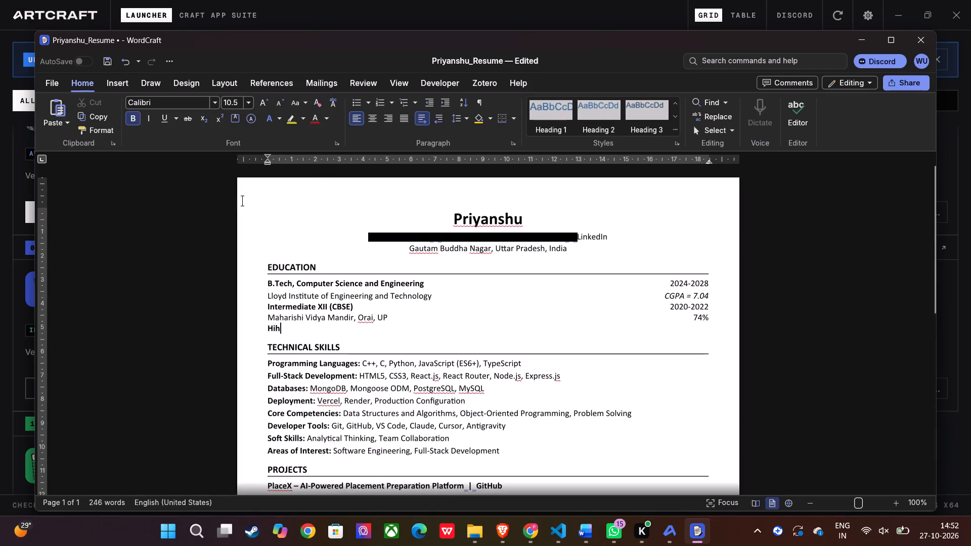
pyautogui.press('BackSpace')
pyautogui.write('gh')
pyautogui.write('scho')
pyautogui.press('l')
pyautogui.press('BackSpace')
pyautogui.write('ol')
pyautogui.press('space')
pyautogui.hotkey('shift', '(')
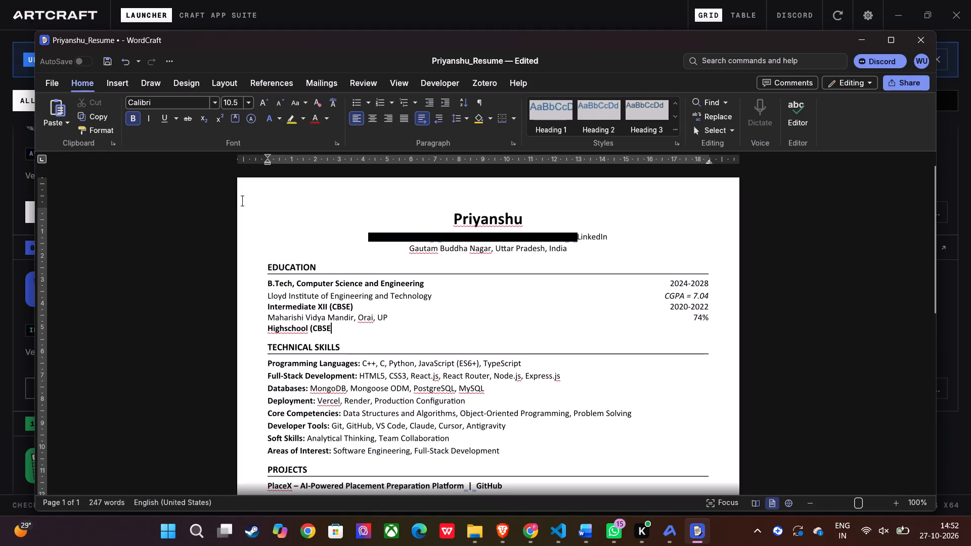
pyautogui.press('Tab')
pyautogui.click(136, 122)
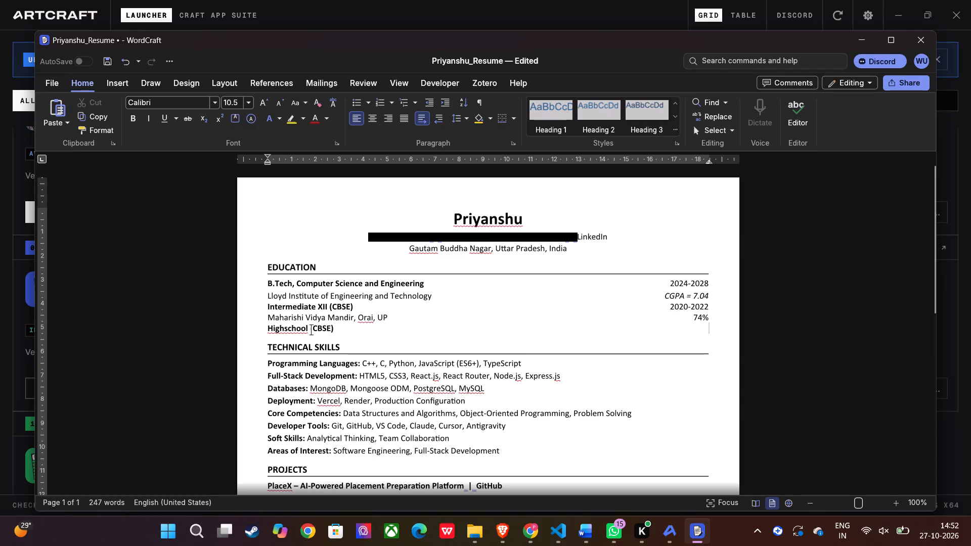
# Insert "X" before "(CBSE)" on the Highschool line.
pyautogui.click(311, 330)
pyautogui.write('X')
pyautogui.press('space')
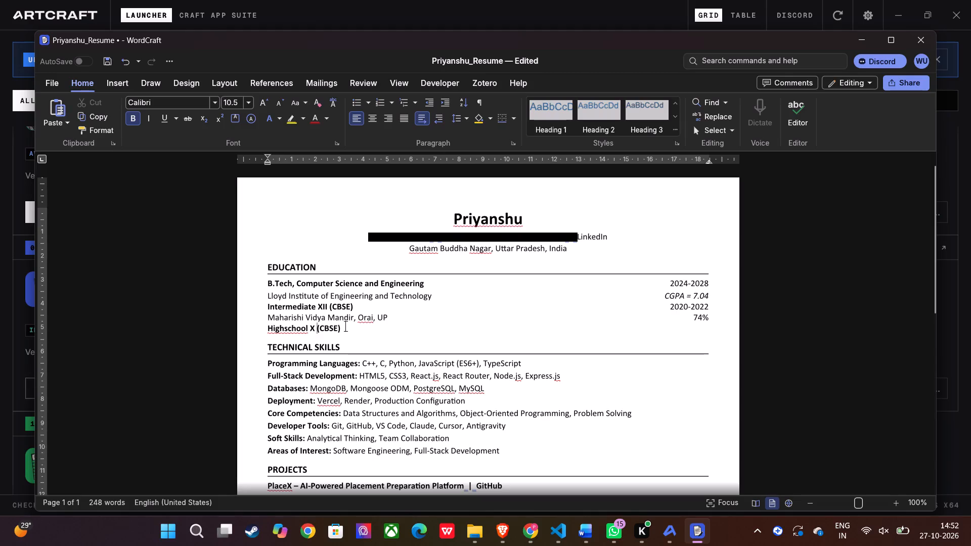
pyautogui.click(677, 332)
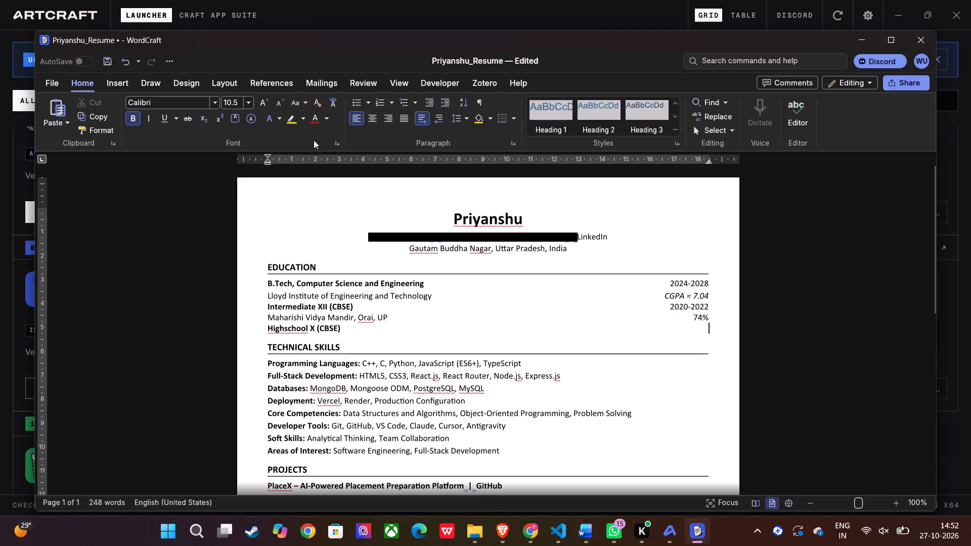
pyautogui.click(130, 120)
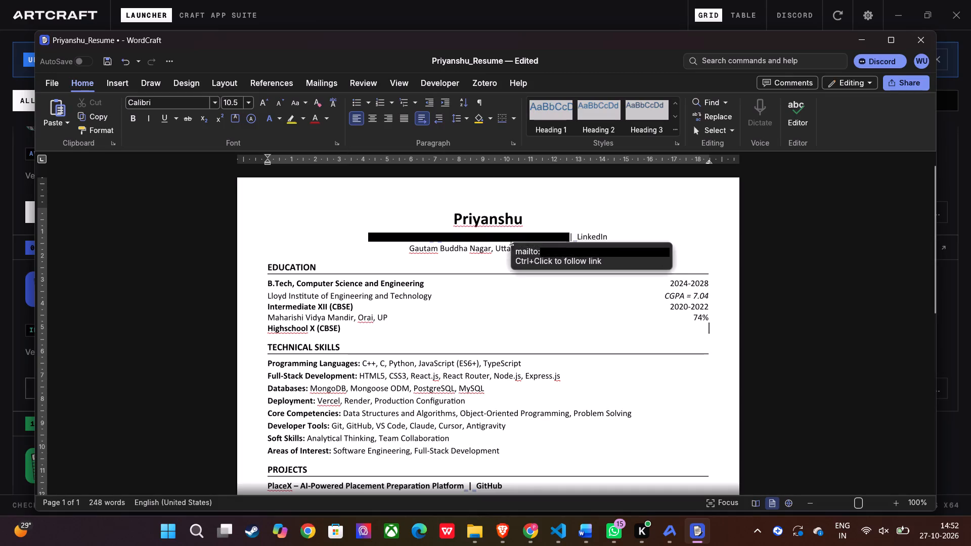
# Delete the city, state and country line beneath the contact details, including its line break.
pyautogui.click(568, 249)
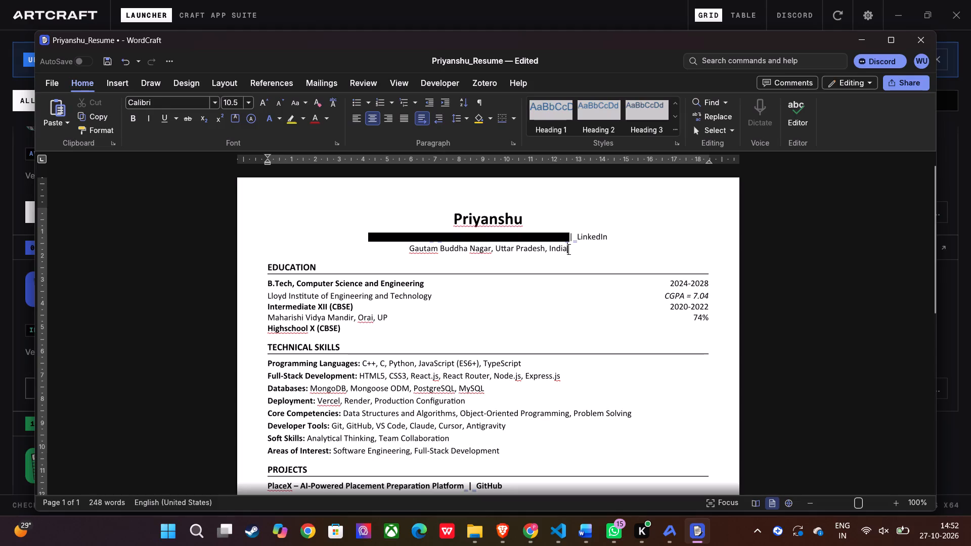
pyautogui.press('BackSpace')
pyautogui.press('BackSpace')
pyautogui.press('BackSpace')
pyautogui.press('BackSpace')
pyautogui.press('BackSpace')
pyautogui.press('BackSpace')
pyautogui.press('BackSpace')
pyautogui.press('BackSpace')
pyautogui.press('BackSpace')
pyautogui.press('BackSpace')
pyautogui.press('BackSpace')
pyautogui.press('BackSpace')
pyautogui.press('BackSpace')
pyautogui.press('BackSpace')
pyautogui.press('BackSpace')
pyautogui.press('BackSpace')
pyautogui.press('BackSpace')
pyautogui.press('BackSpace')
pyautogui.press('BackSpace')
pyautogui.press('BackSpace')
pyautogui.press('BackSpace')
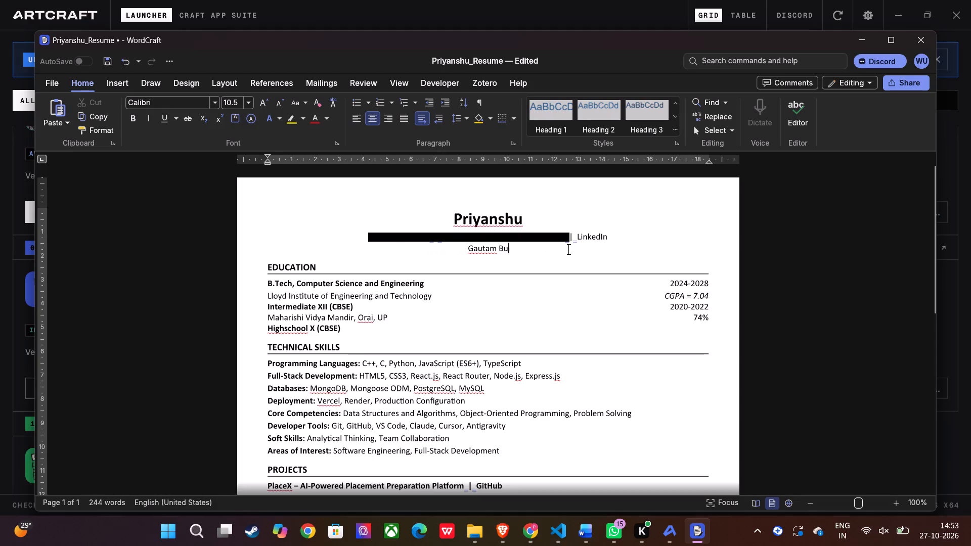
pyautogui.press('BackSpace')
pyautogui.press('BackSpace')
pyautogui.press('BackSpace')
pyautogui.press('BackSpace')
pyautogui.press('BackSpace')
pyautogui.press('BackSpace')
pyautogui.press('BackSpace')
pyautogui.press('BackSpace')
pyautogui.press('BackSpace')
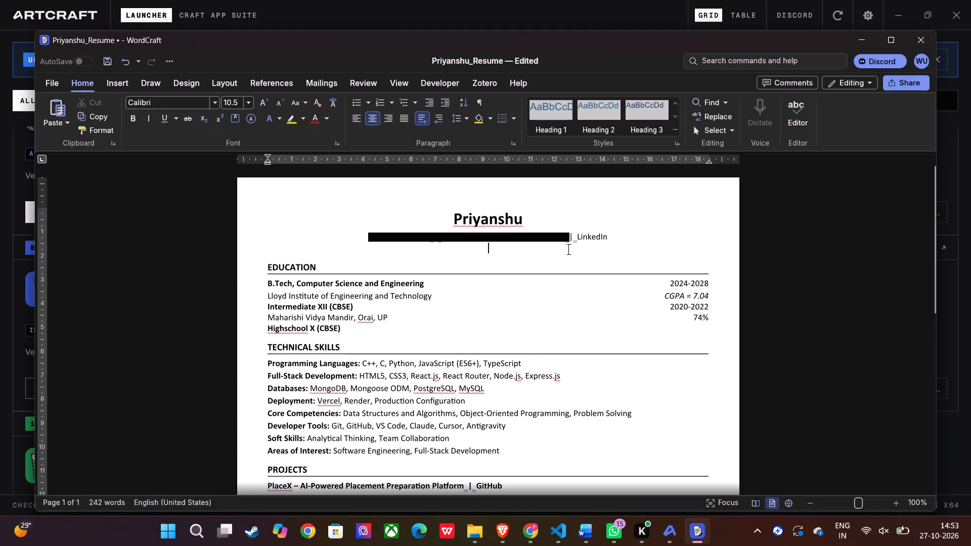
pyautogui.press('BackSpace')
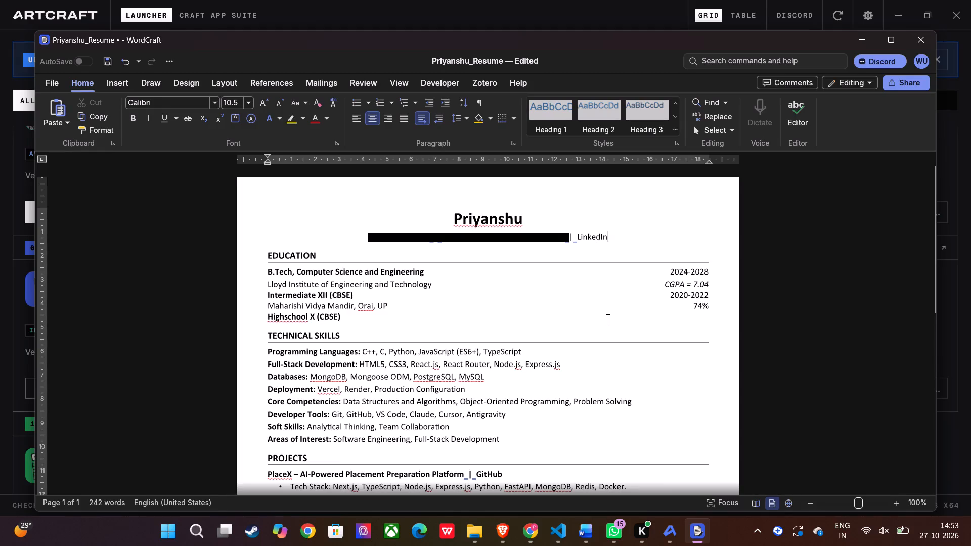
# Enter the non-bold dates 2018-2020 on the Highschool X line and start a new line below it.
pyautogui.click(696, 313)
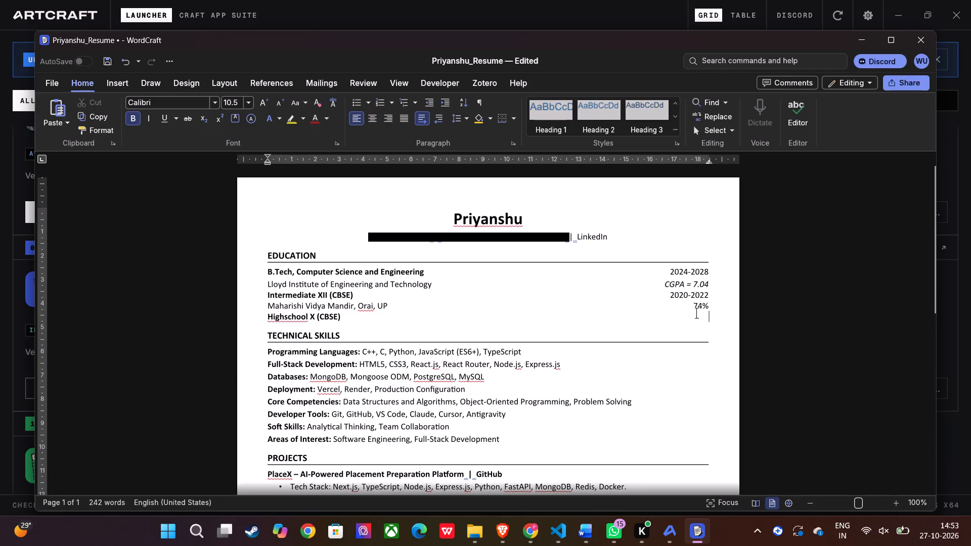
pyautogui.click(136, 117)
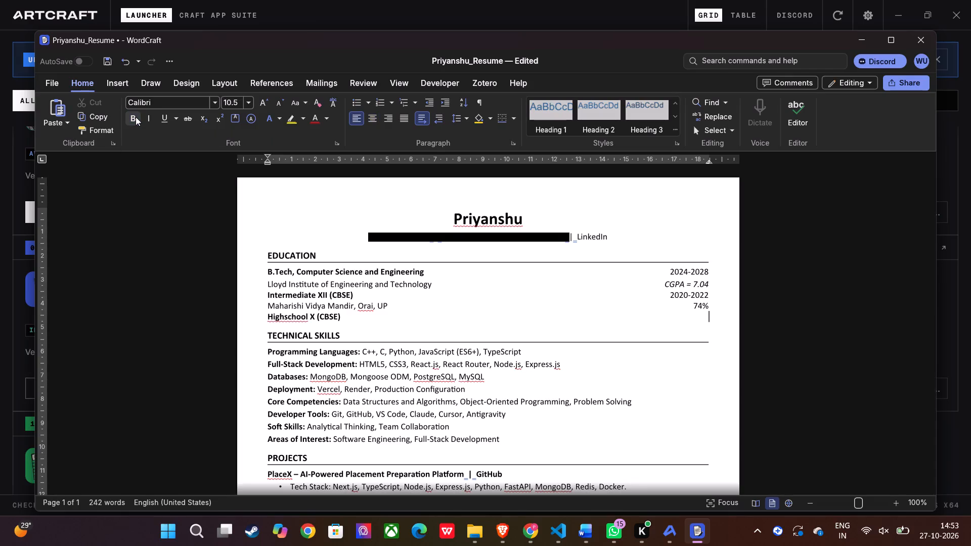
pyautogui.write('2018')
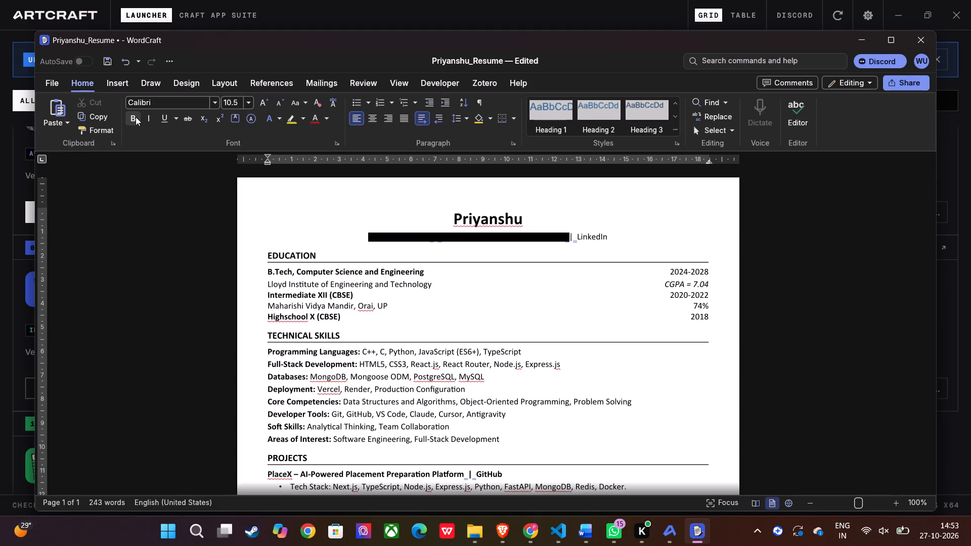
pyautogui.write('-201')
pyautogui.press('BackSpace')
pyautogui.write('20')
pyautogui.press('Return')
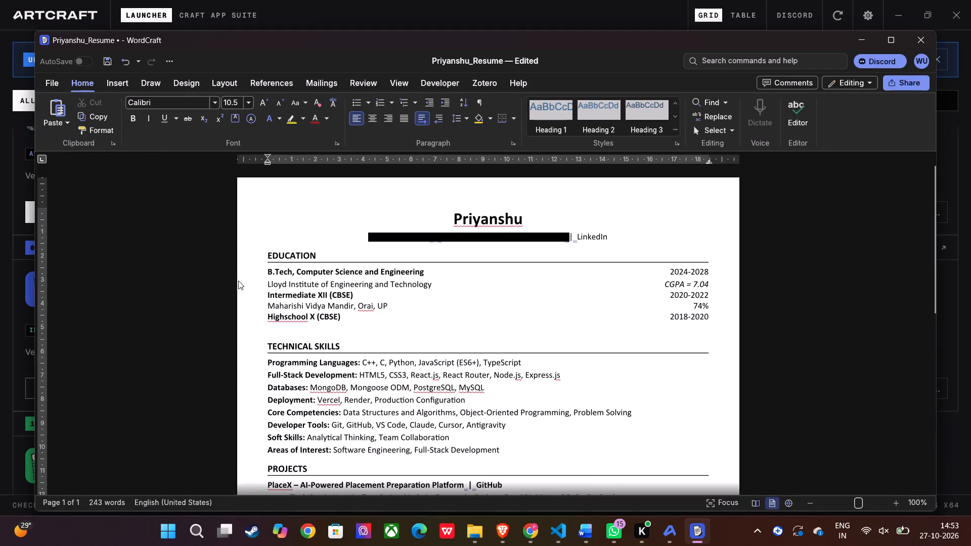
# Change "Highschool" to the two words "High School" in the Class X entry.
pyautogui.click(284, 320)
pyautogui.press('space')
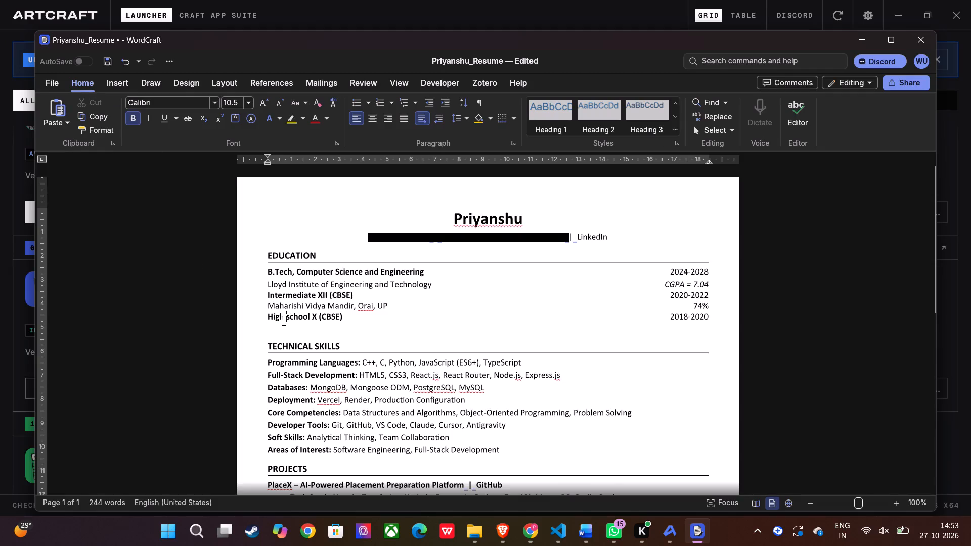
pyautogui.press('Right')
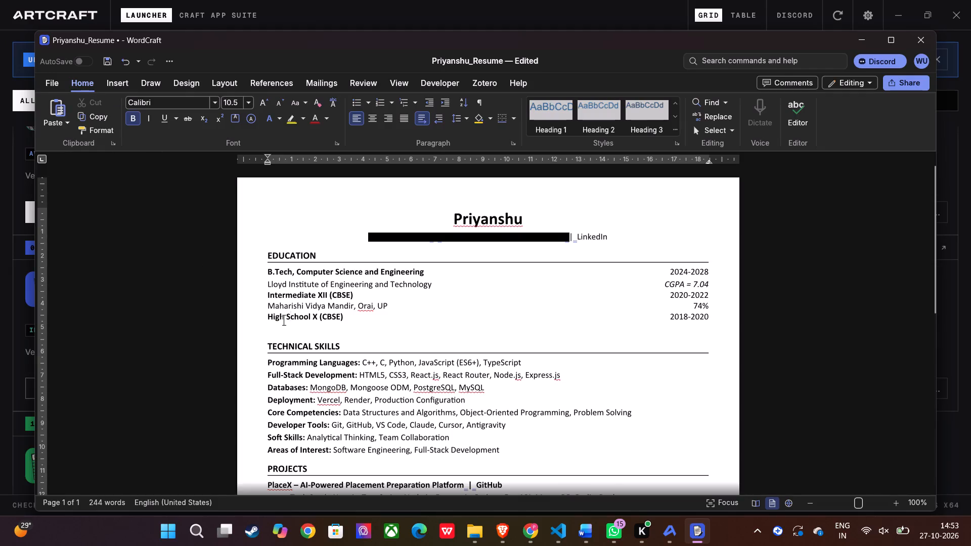
# Enter "Maharishi Vidya Mandir, Orai , UP" on the empty line below the High School X entry.
pyautogui.click(281, 332)
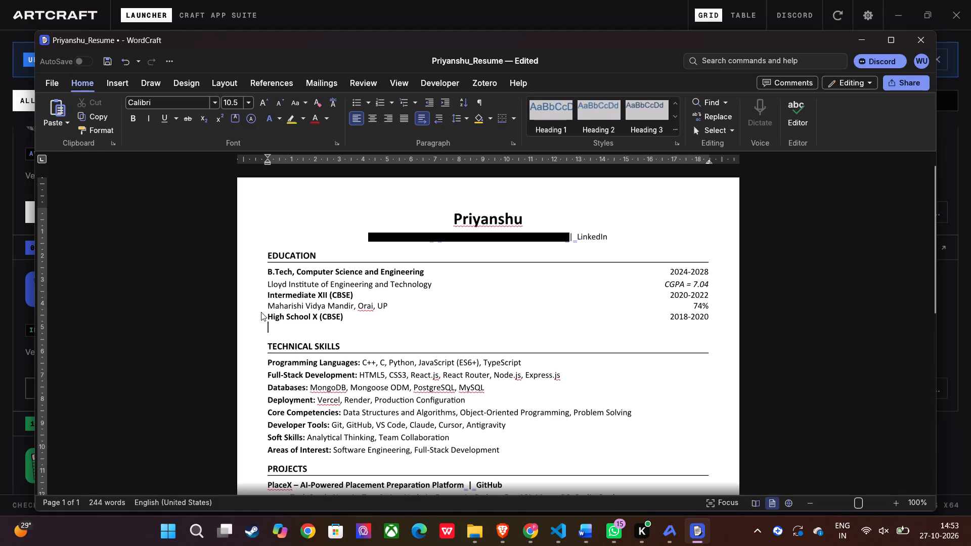
pyautogui.write('aha')
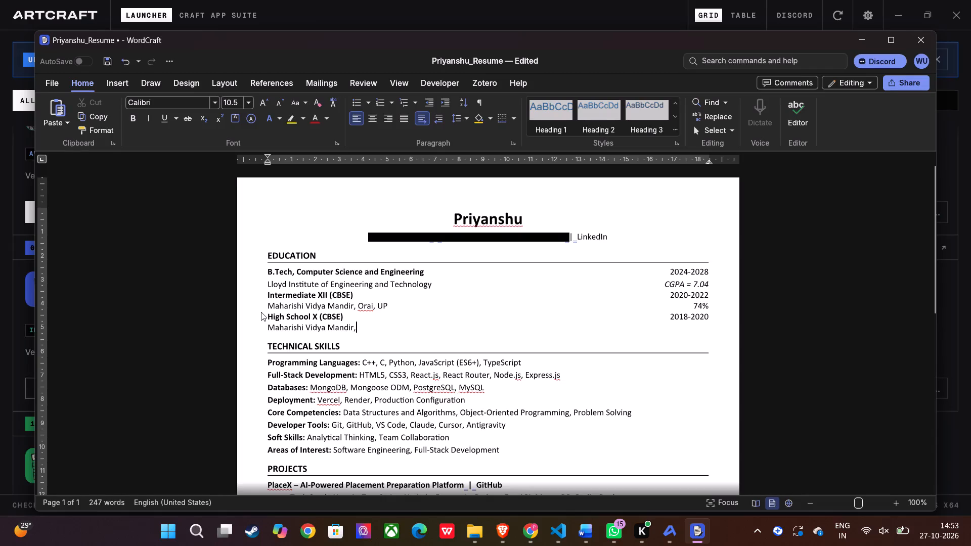
pyautogui.write('rai ,')
pyautogui.press('space')
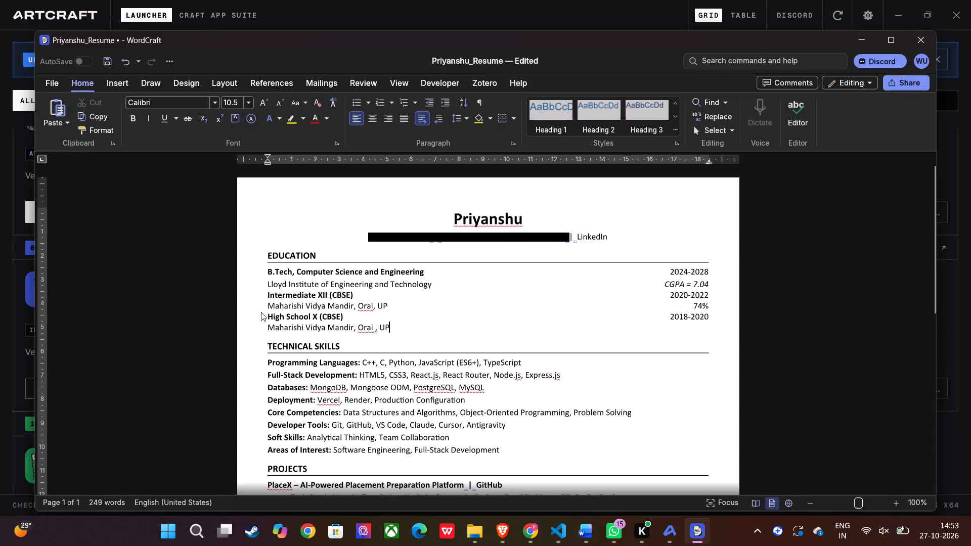
# Tab to the score position on the High School's institute line, aligned with the 74% entry.
pyautogui.press('Tab')
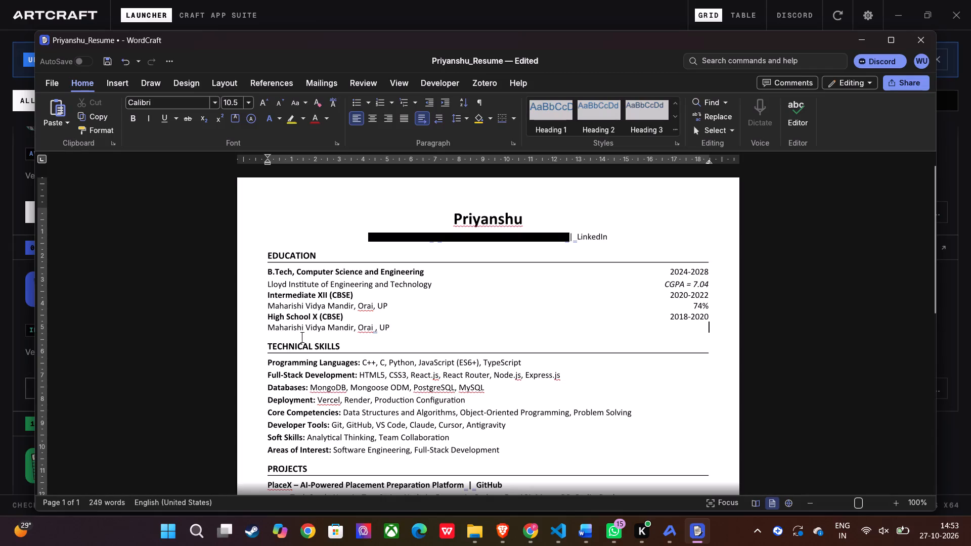
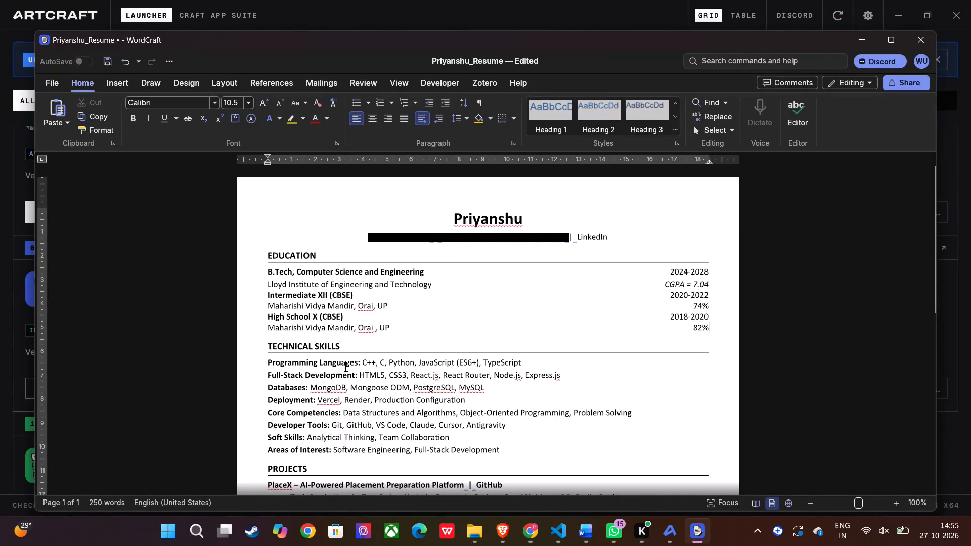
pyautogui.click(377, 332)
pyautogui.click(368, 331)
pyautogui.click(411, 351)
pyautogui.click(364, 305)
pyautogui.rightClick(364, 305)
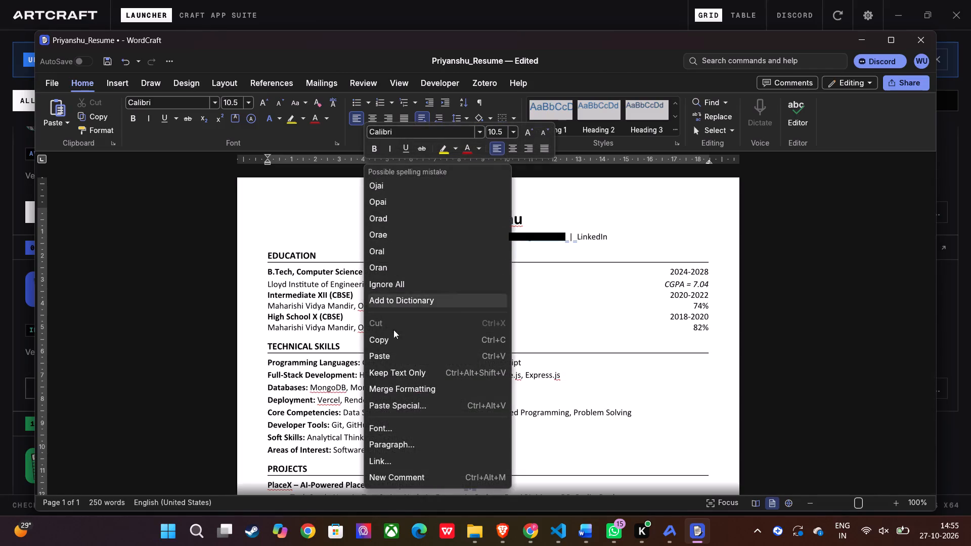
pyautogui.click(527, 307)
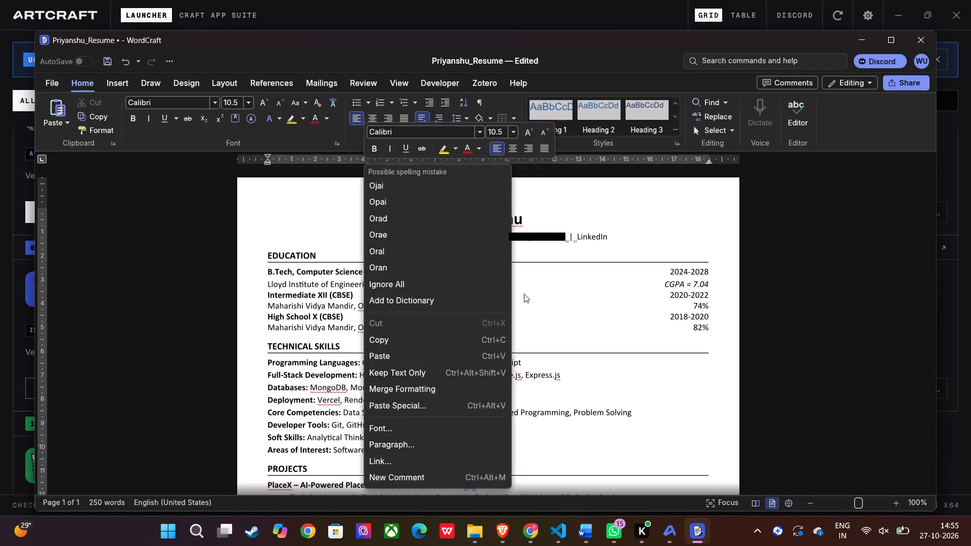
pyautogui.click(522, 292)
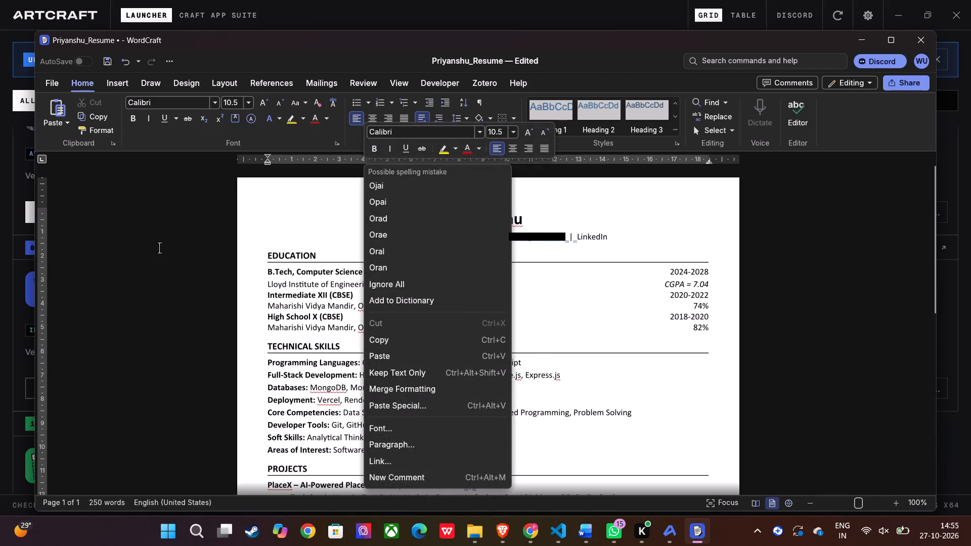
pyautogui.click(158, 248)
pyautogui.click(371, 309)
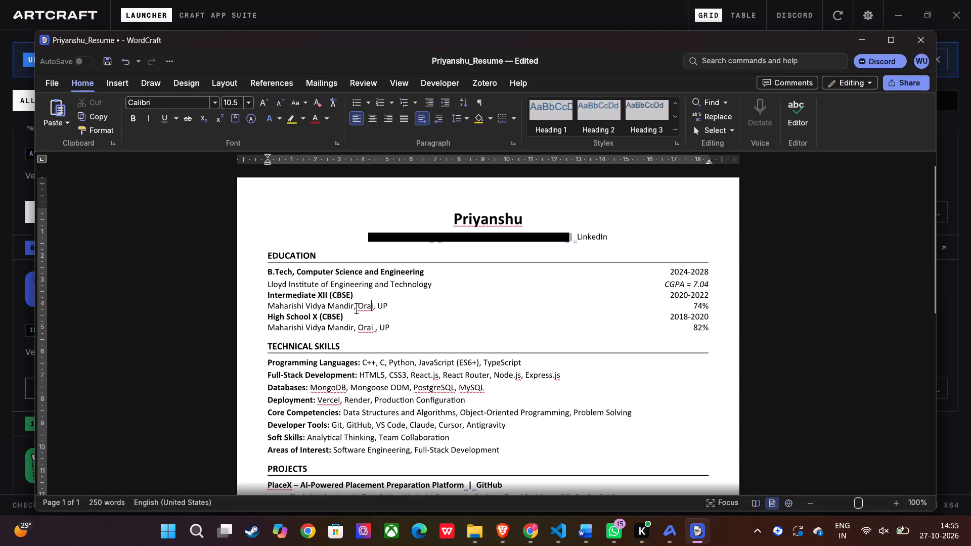
# Append ", Greater Noida, UP" after the Lloyd Institute of Engineering and Technology name in the B.Tech entry.
pyautogui.click(438, 287)
pyautogui.write(',')
pyautogui.press('space')
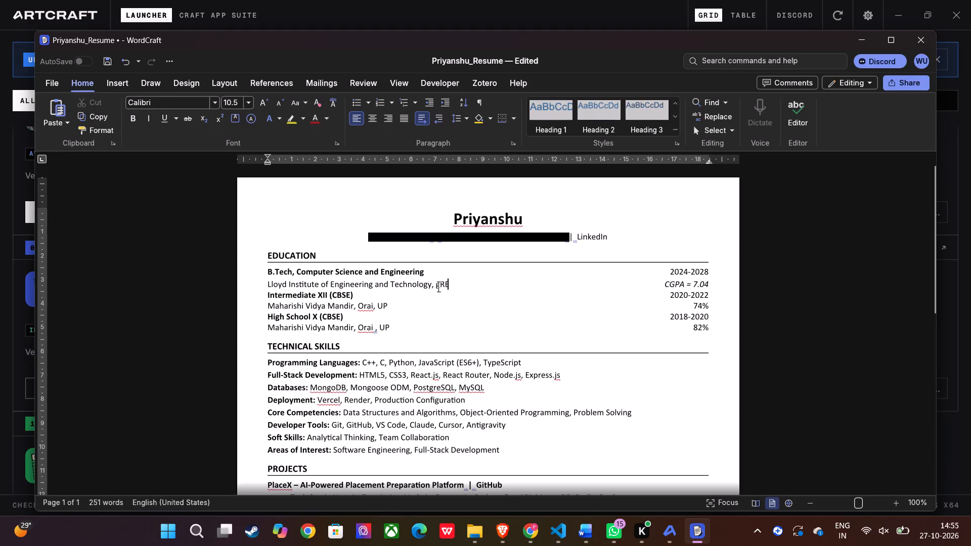
pyautogui.press('BackSpace')
pyautogui.press('BackSpace')
pyautogui.press('BackSpace')
pyautogui.press('BackSpace')
pyautogui.press('BackSpace')
pyautogui.press('BackSpace')
pyautogui.press('BackSpace')
pyautogui.press('g')
pyautogui.press('BackSpace')
pyautogui.press('BackSpace')
pyautogui.press('BackSpace')
pyautogui.press('i')
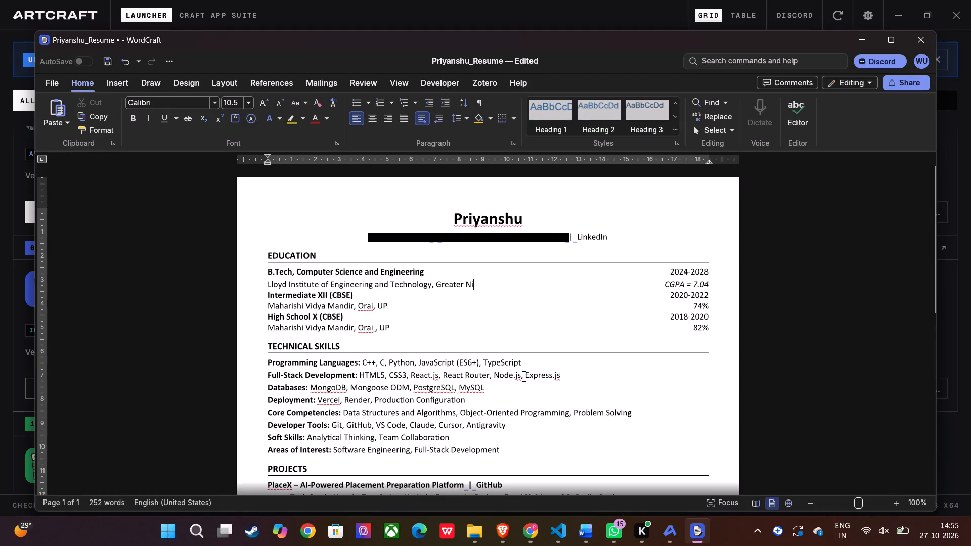
pyautogui.press('BackSpace')
pyautogui.write('oida ,')
pyautogui.press('space')
pyautogui.press('BackSpace')
pyautogui.press('BackSpace')
pyautogui.press('BackSpace')
pyautogui.write(',')
pyautogui.press('space')
# Remove the "UP" state and its preceding comma from all three Education institute lines, so each ends with the city name.
pyautogui.press('BackSpace')
pyautogui.press('BackSpace')
pyautogui.press('BackSpace')
pyautogui.press('BackSpace')
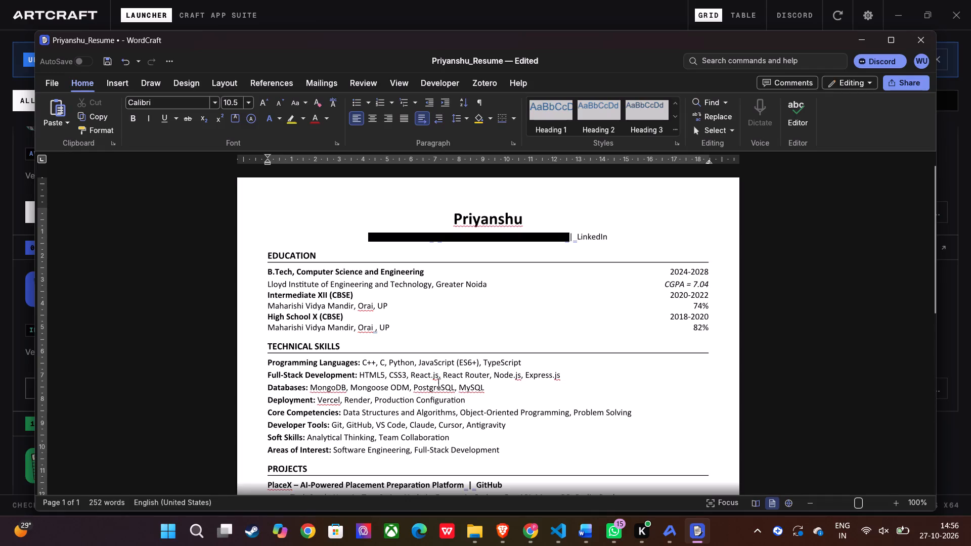
pyautogui.click(394, 307)
pyautogui.press('BackSpace')
pyautogui.press('BackSpace')
pyautogui.press('BackSpace')
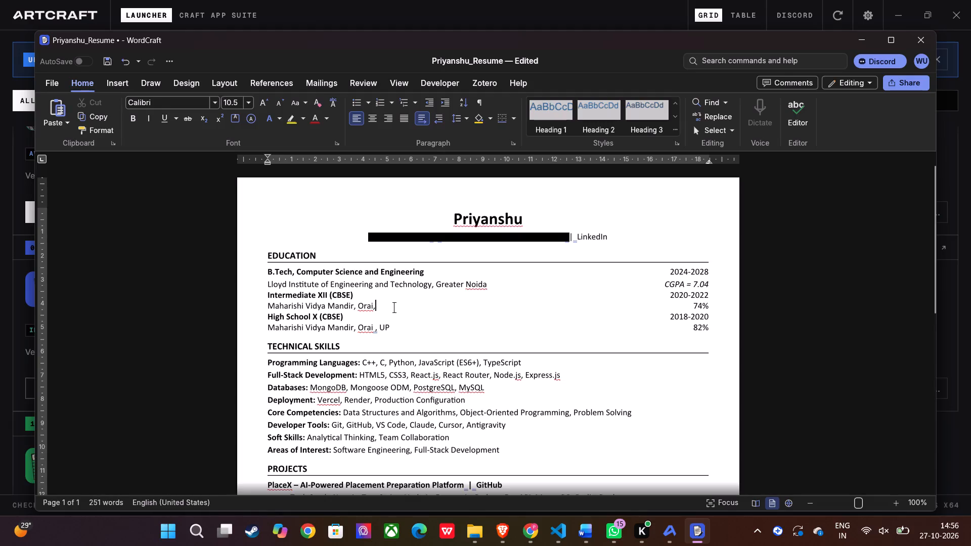
pyautogui.press('BackSpace')
pyautogui.click(394, 334)
pyautogui.press('BackSpace')
pyautogui.press('BackSpace')
pyautogui.press('BackSpace')
pyautogui.press('BackSpace')
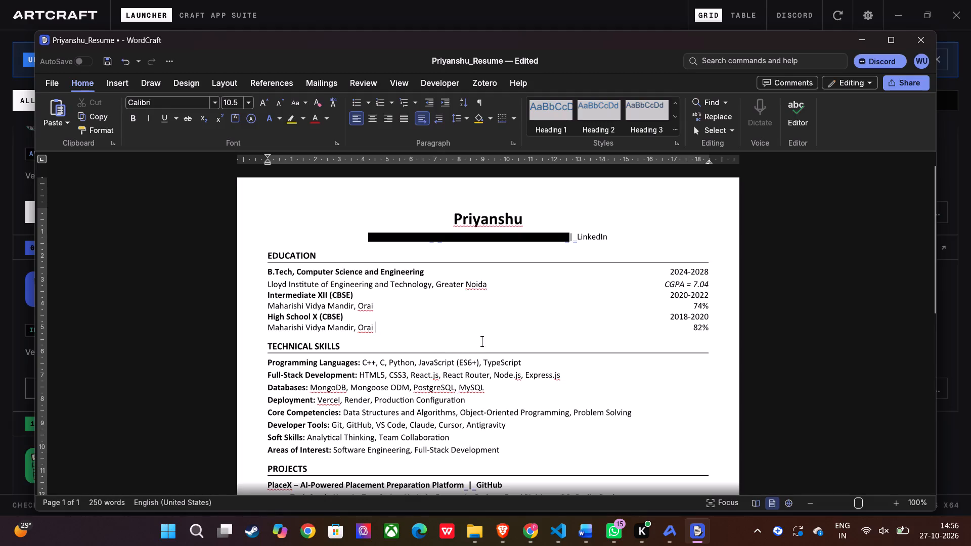
pyautogui.press('BackSpace')
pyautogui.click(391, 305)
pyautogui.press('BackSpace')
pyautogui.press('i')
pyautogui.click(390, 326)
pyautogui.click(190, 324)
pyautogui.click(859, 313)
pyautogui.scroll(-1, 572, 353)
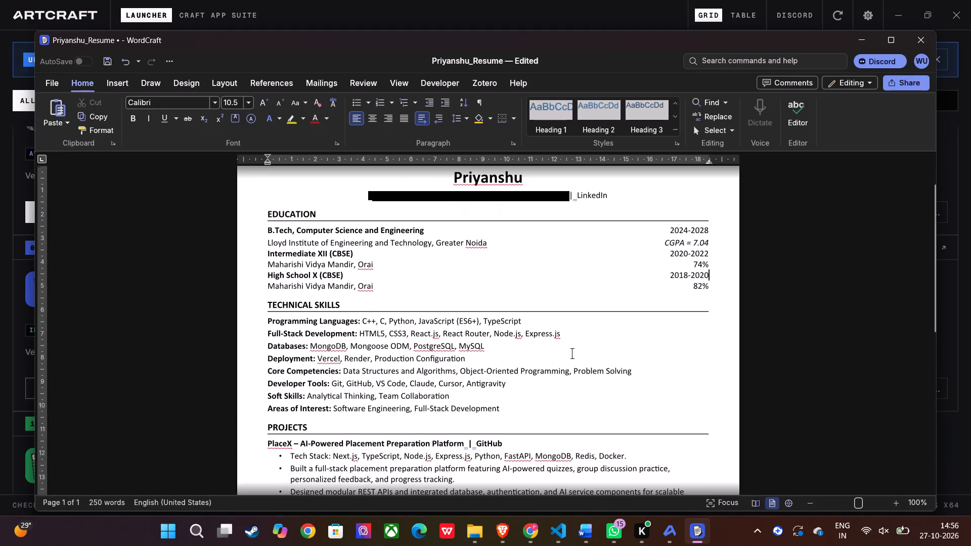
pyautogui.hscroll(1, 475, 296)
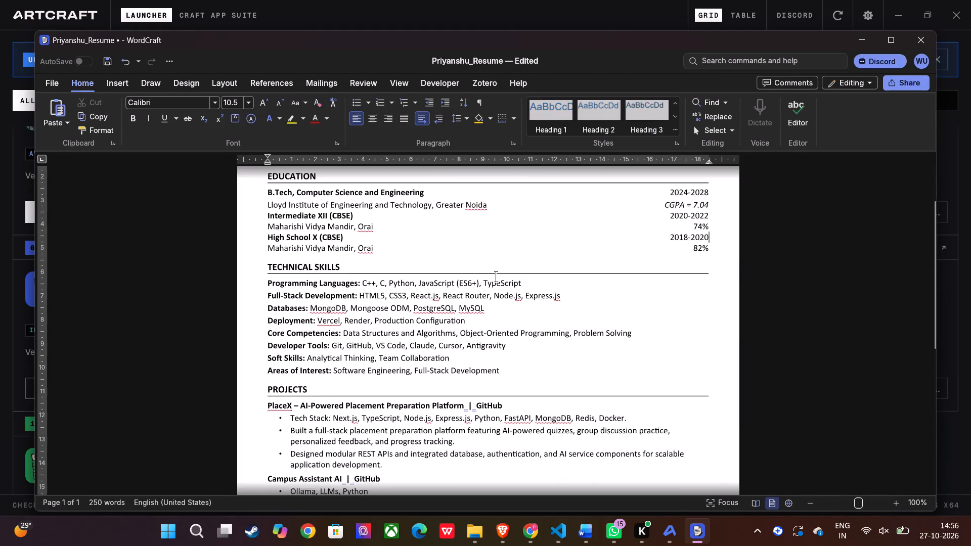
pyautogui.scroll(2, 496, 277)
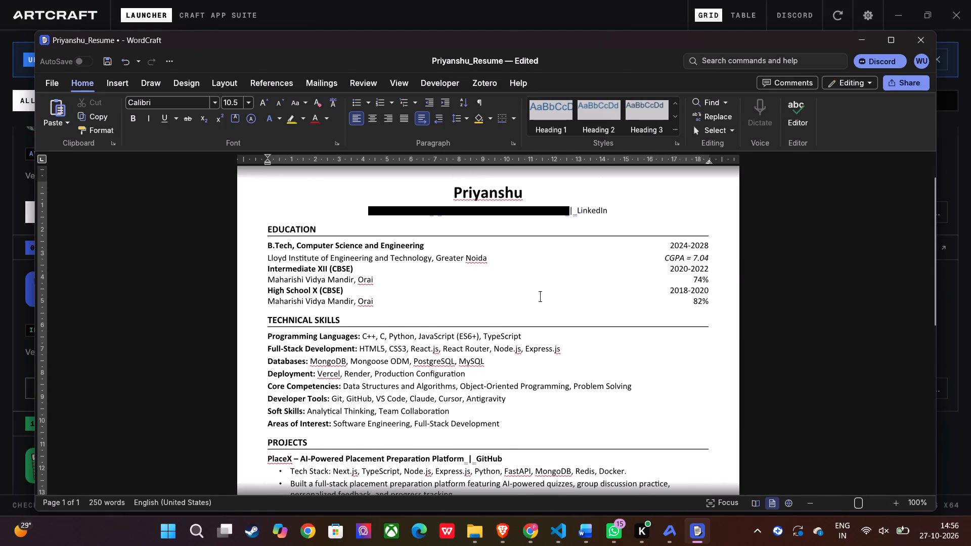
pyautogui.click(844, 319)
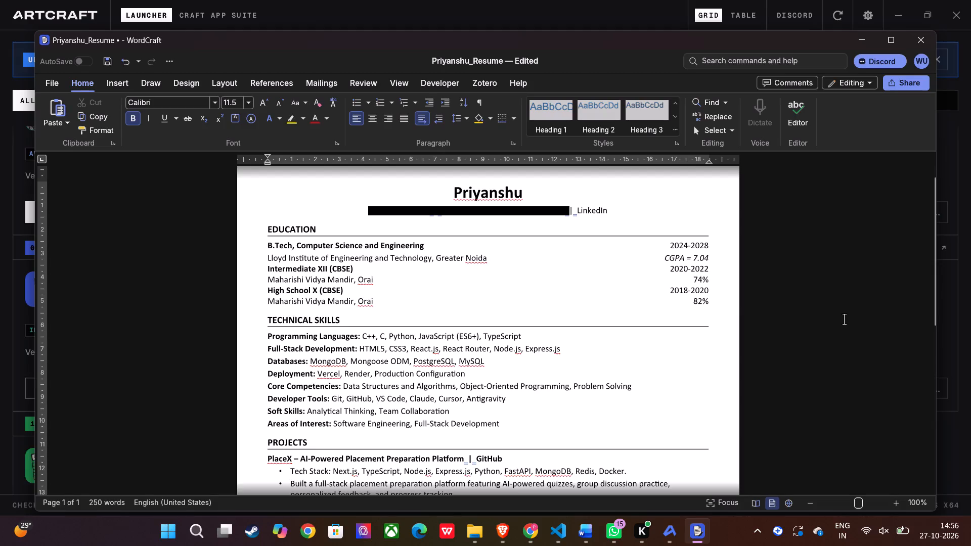
# Delete the entire Soft Skills line from the Technical Skills section, leaving no empty line.
pyautogui.scroll(-1, 777, 318)
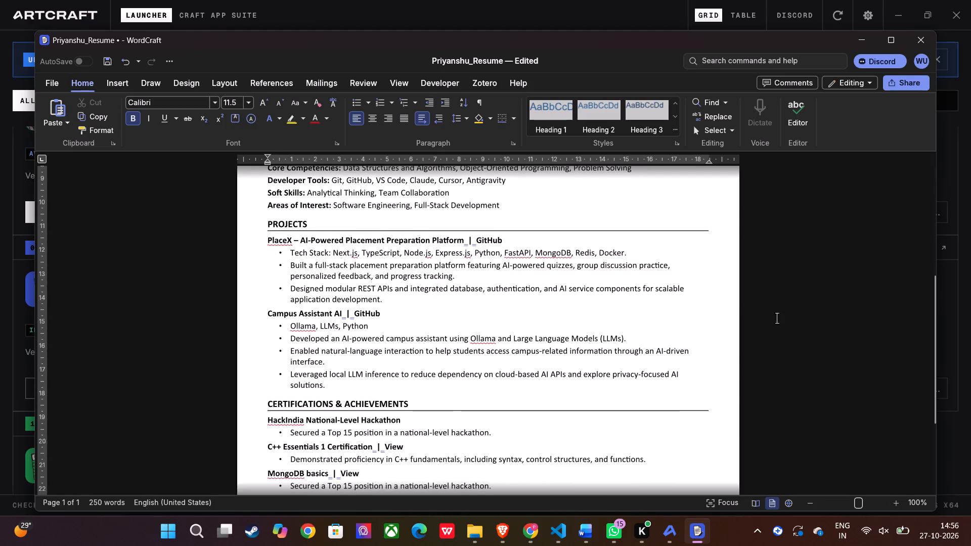
pyautogui.scroll(-1, 777, 318)
pyautogui.scroll(2, 777, 318)
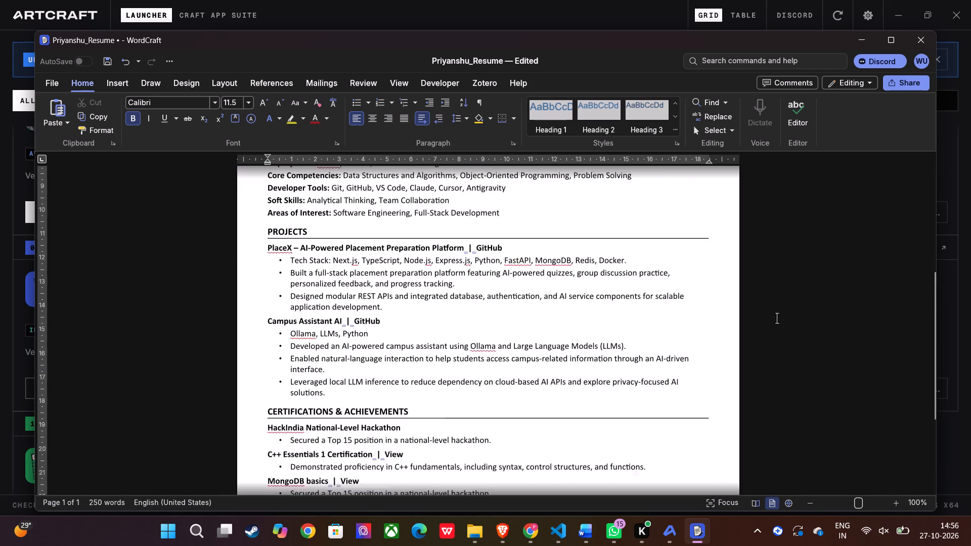
pyautogui.scroll(1, 777, 318)
pyautogui.moveTo(456, 222); pyautogui.dragTo(239, 216)
pyautogui.press('BackSpace')
pyautogui.press('BackSpace')
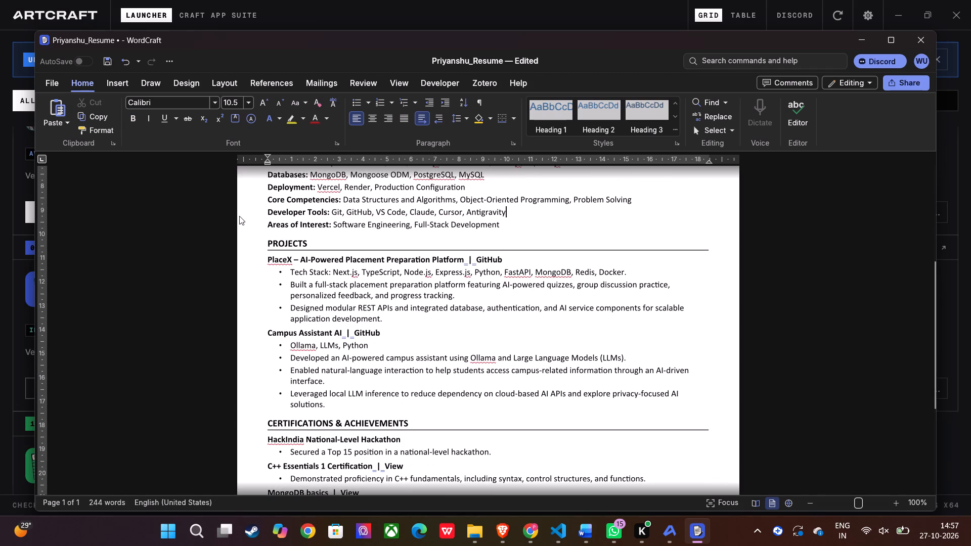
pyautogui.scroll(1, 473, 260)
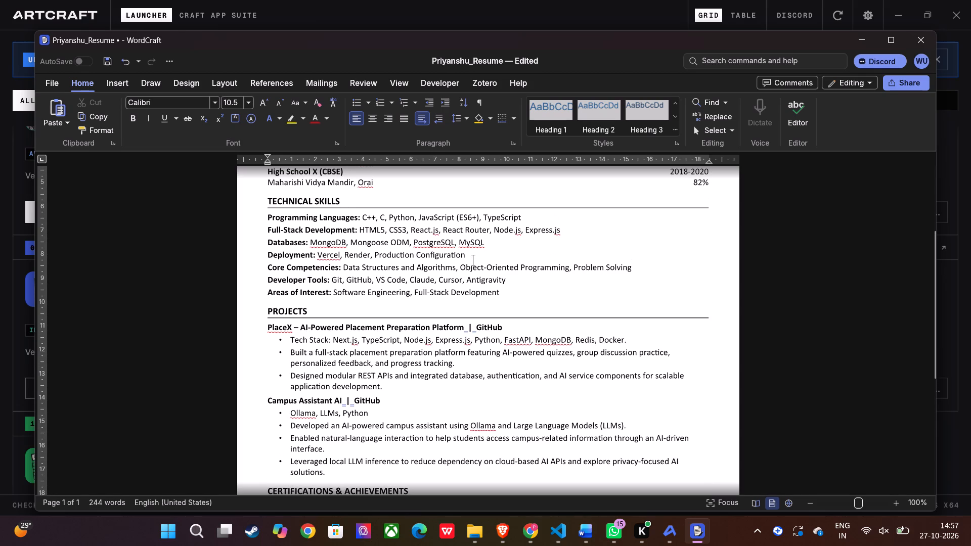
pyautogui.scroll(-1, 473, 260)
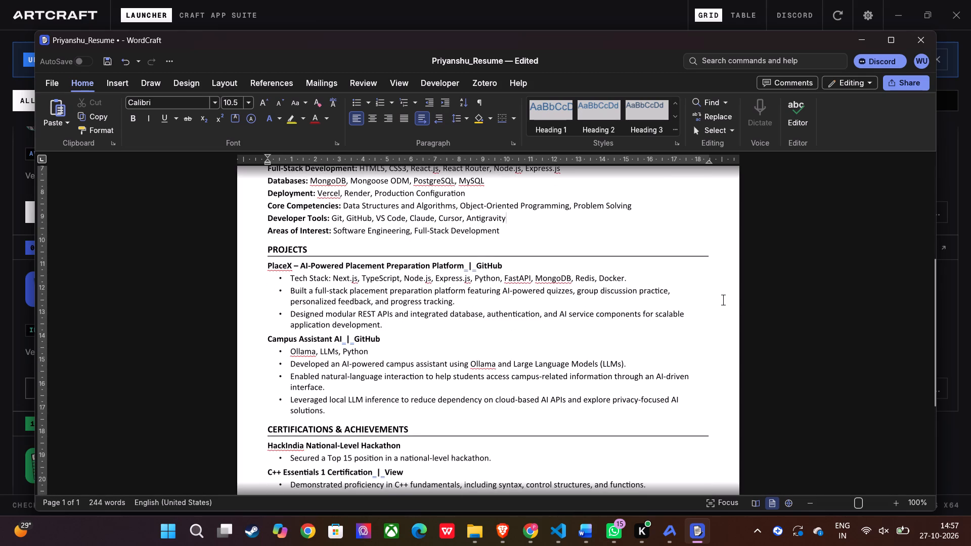
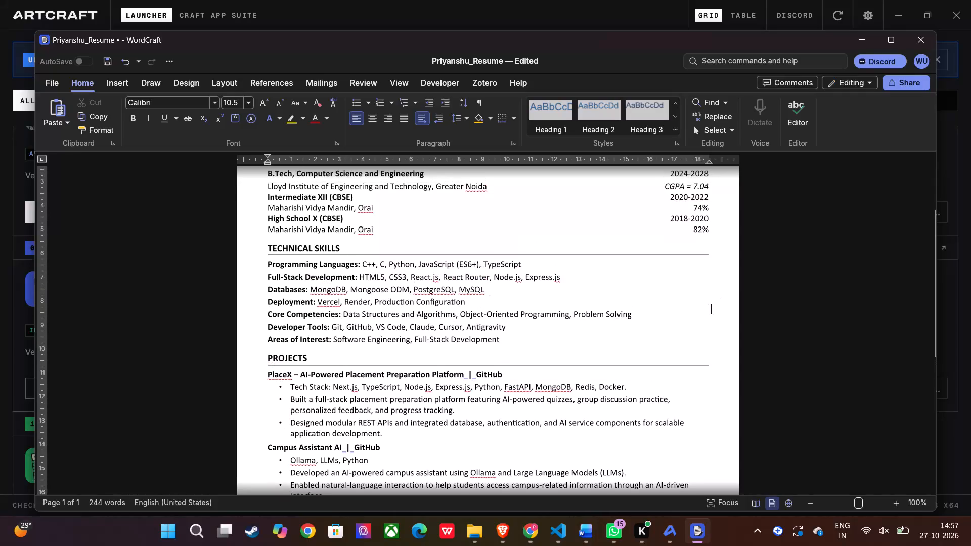
# Review the Technical Skills, Projects, and Certifications & Achievements sections of the résumé.
pyautogui.scroll(-1, 696, 320)
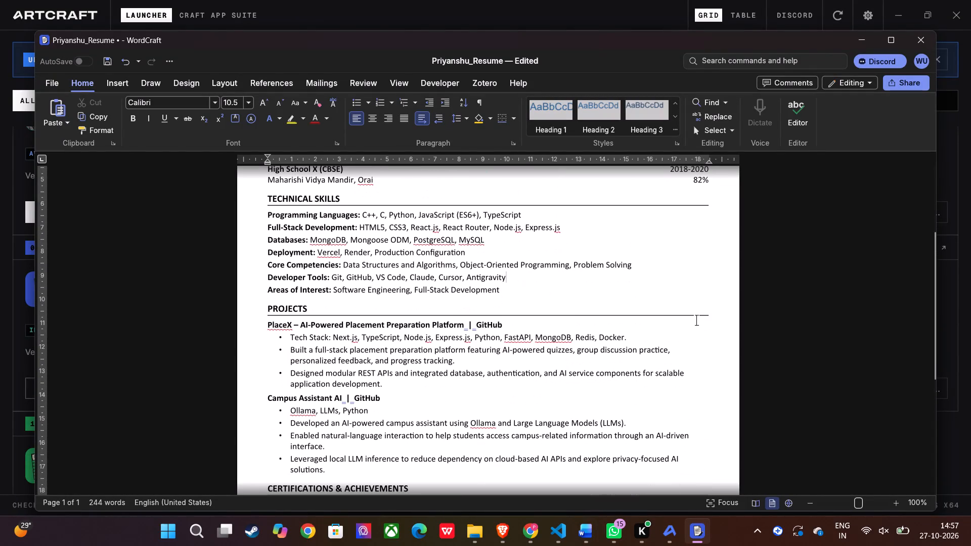
pyautogui.scroll(-1, 696, 320)
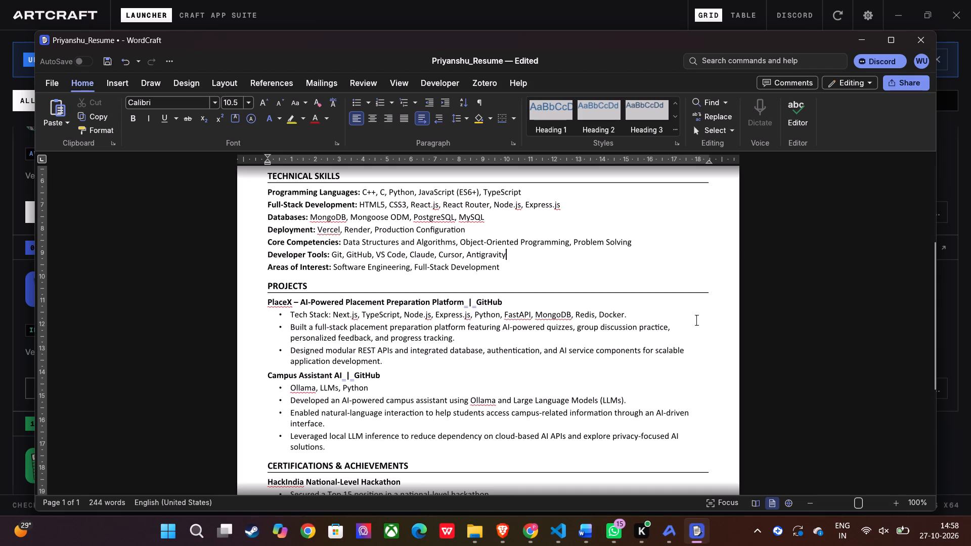
pyautogui.scroll(-1, 696, 320)
pyautogui.scroll(1, 696, 320)
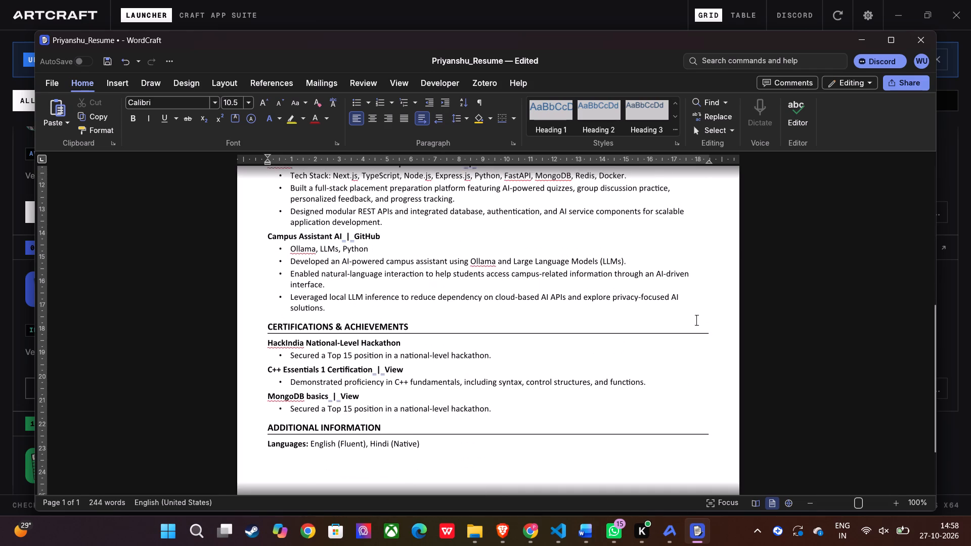
pyautogui.scroll(1, 696, 320)
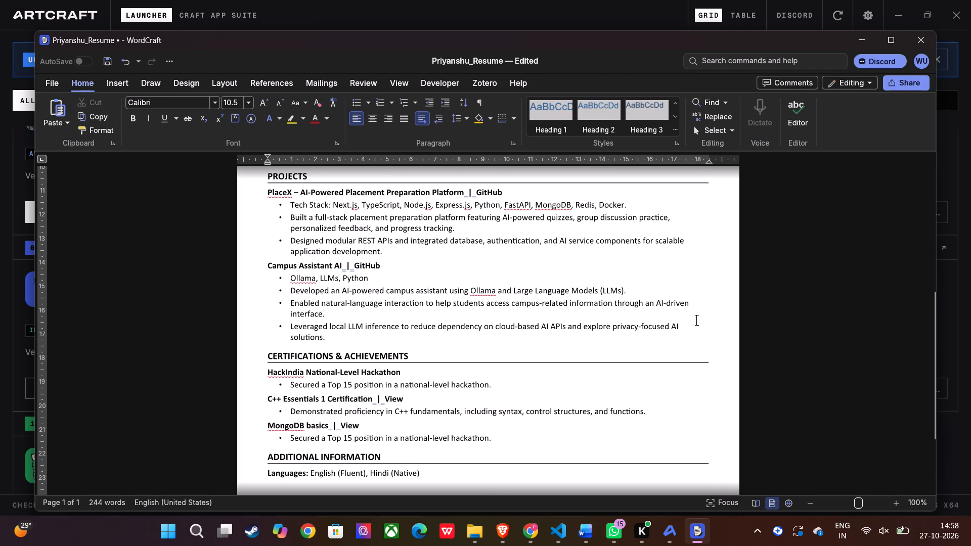
pyautogui.scroll(-1, 507, 397)
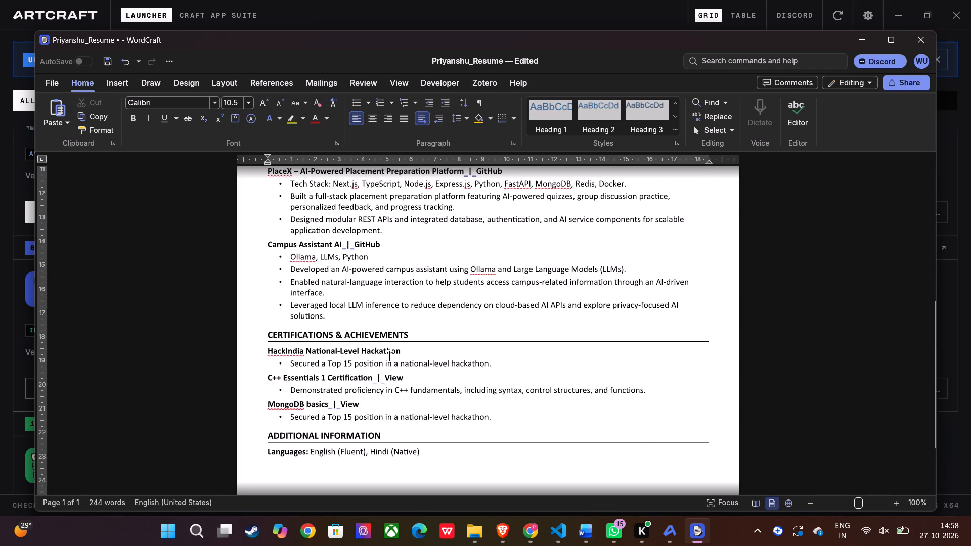
pyautogui.scroll(1, 689, 270)
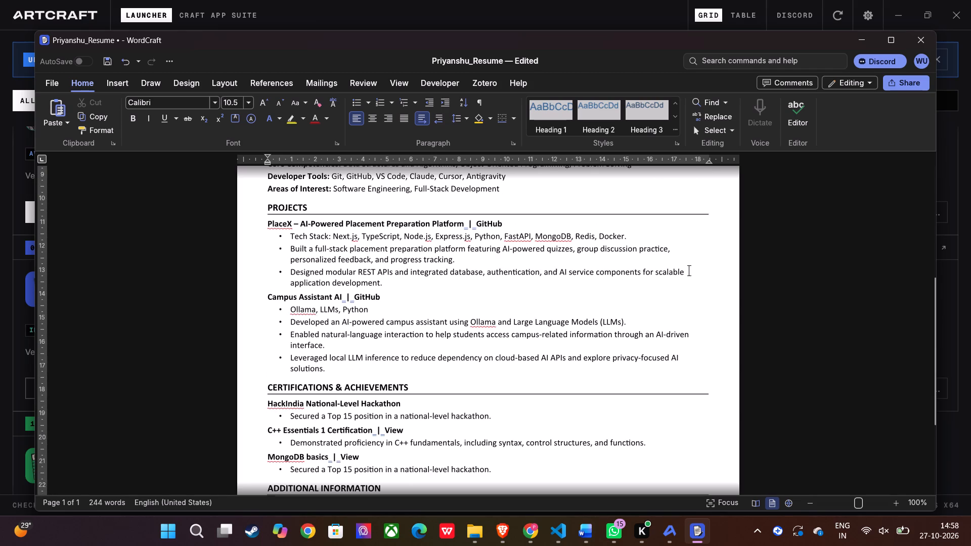
pyautogui.scroll(1, 689, 270)
pyautogui.scroll(1, 725, 318)
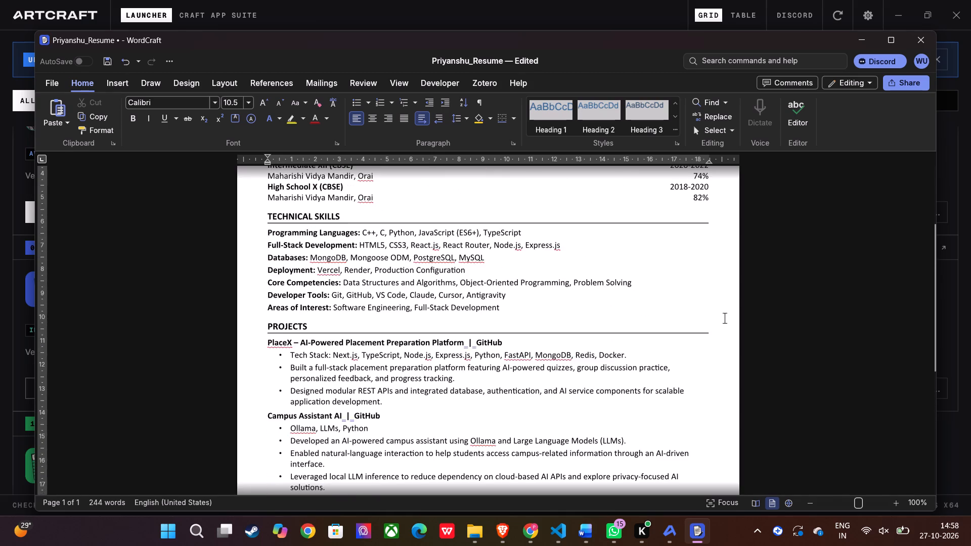
pyautogui.scroll(-1, 725, 318)
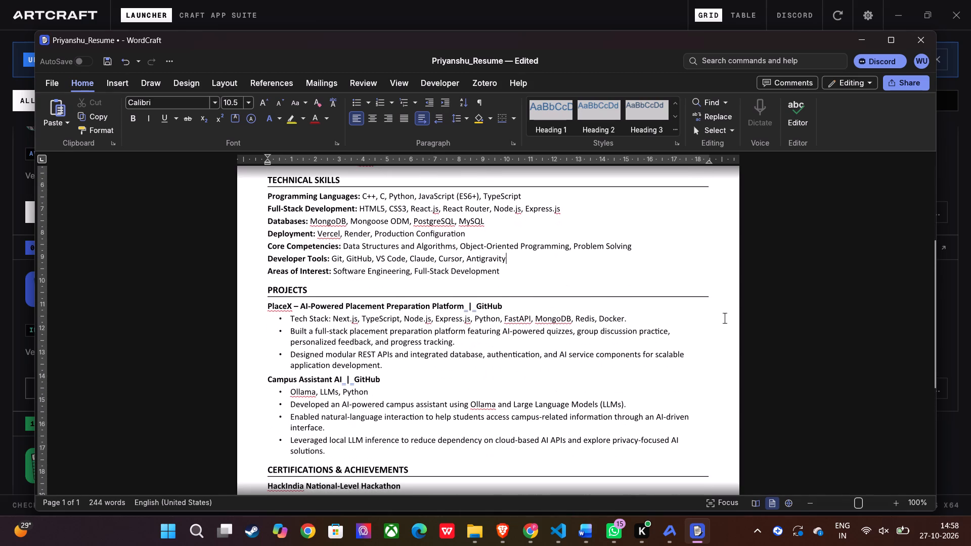
pyautogui.scroll(-1, 725, 318)
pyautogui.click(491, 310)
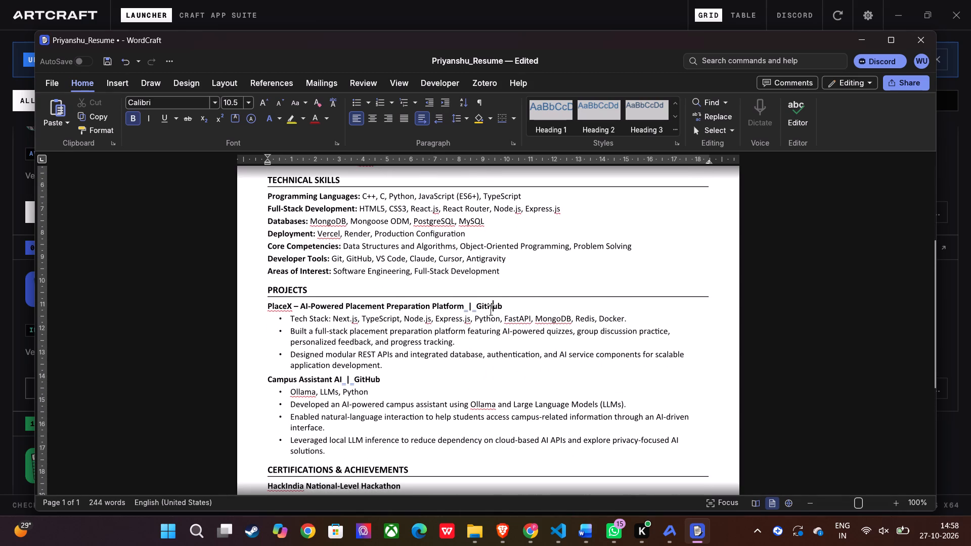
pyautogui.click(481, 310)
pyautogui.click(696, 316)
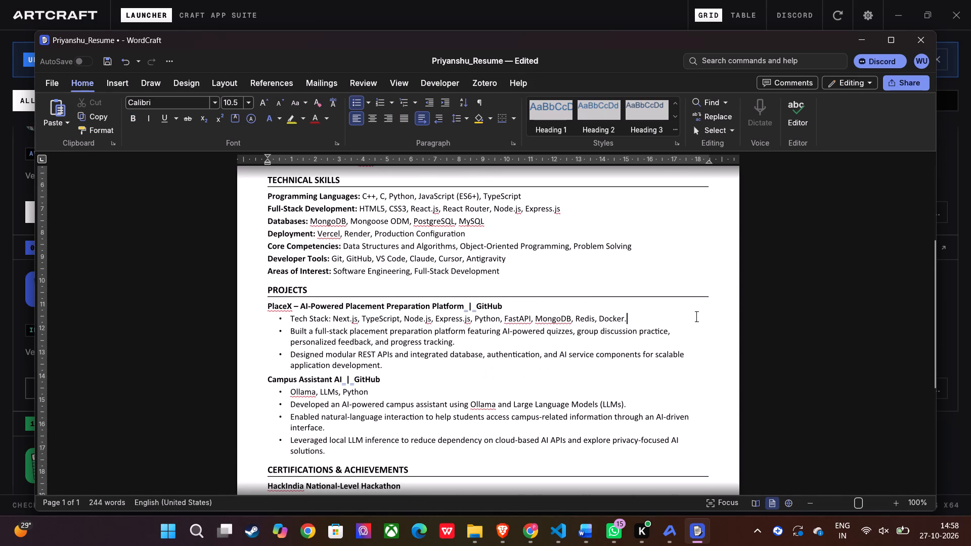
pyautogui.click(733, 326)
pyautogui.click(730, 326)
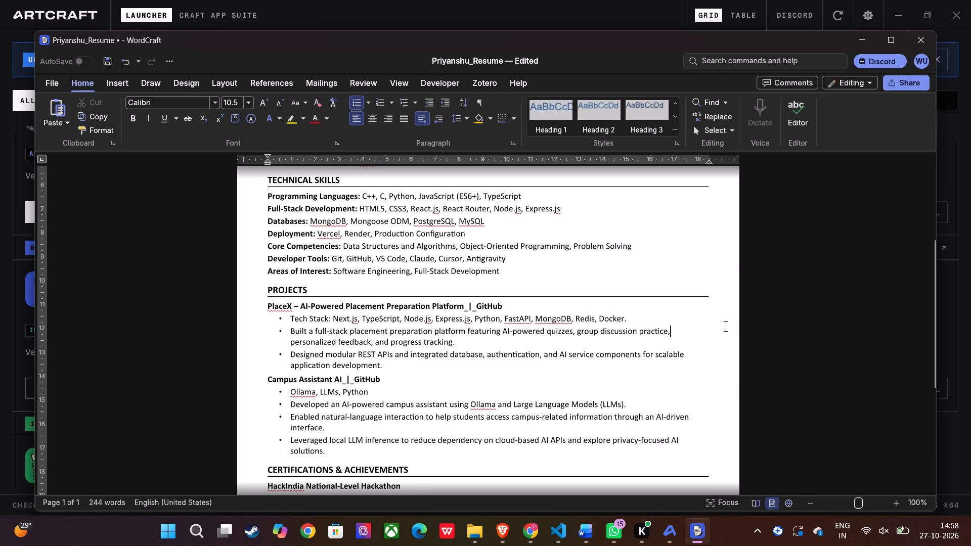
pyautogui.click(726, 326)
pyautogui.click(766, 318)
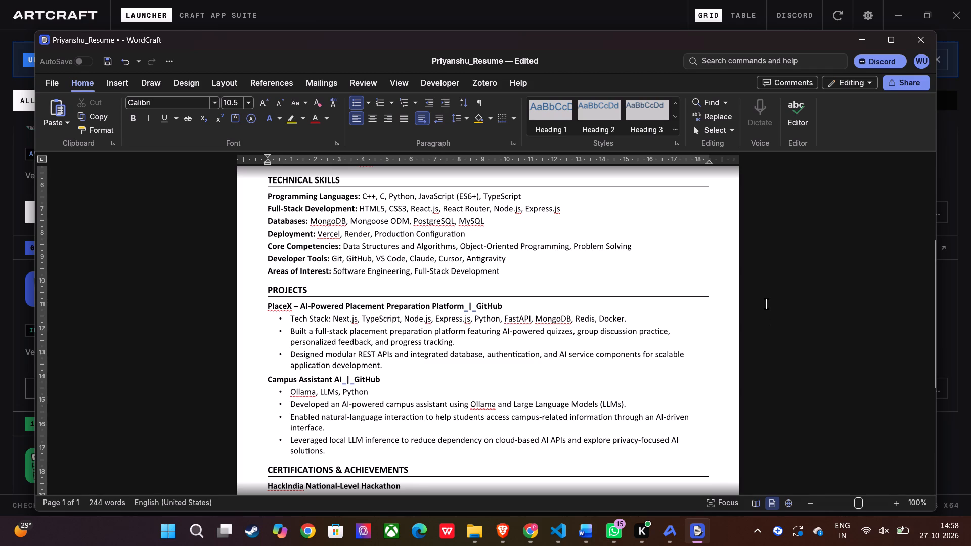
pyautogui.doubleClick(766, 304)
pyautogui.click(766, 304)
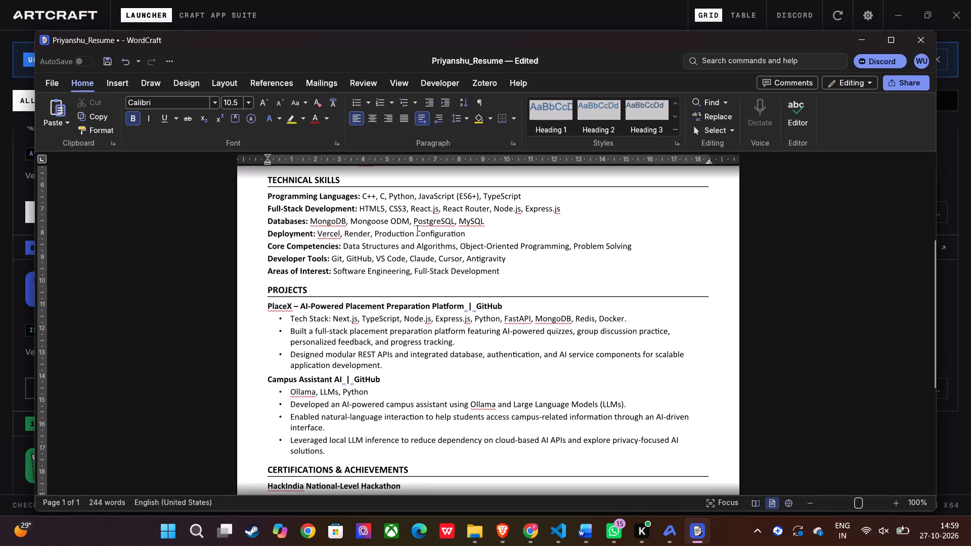
# Examine the résumé from the Projects section down to Additional Information.
pyautogui.scroll(-1, 417, 231)
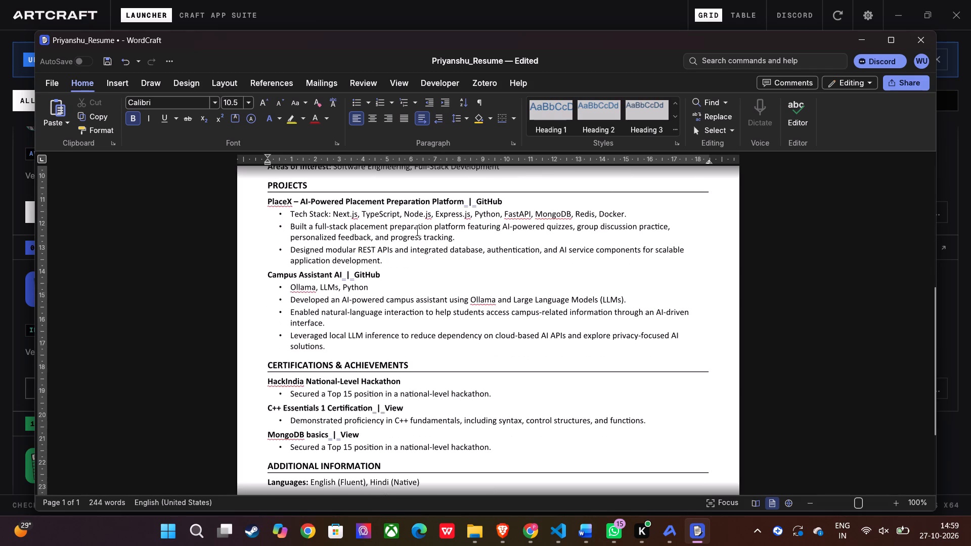
pyautogui.scroll(-1, 788, 305)
pyautogui.scroll(1, 788, 305)
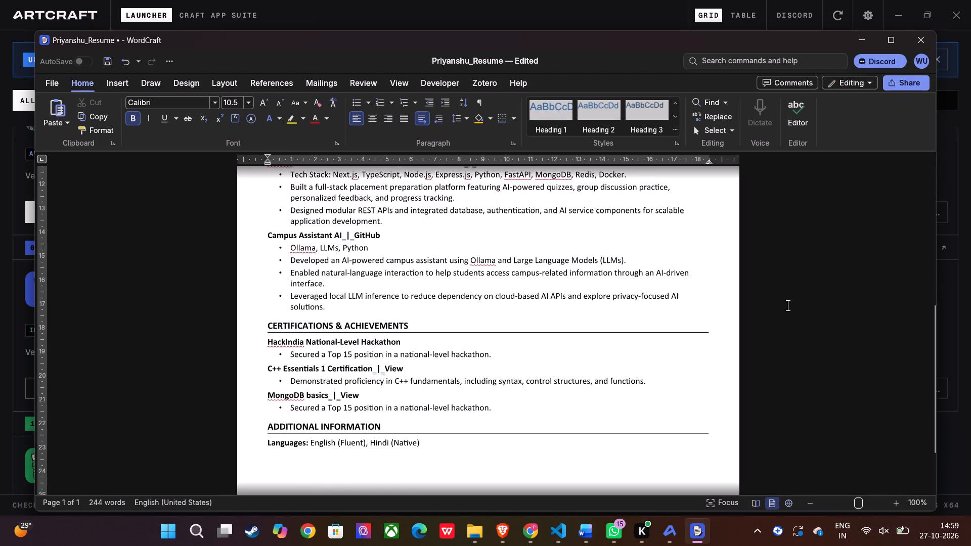
pyautogui.scroll(3, 788, 305)
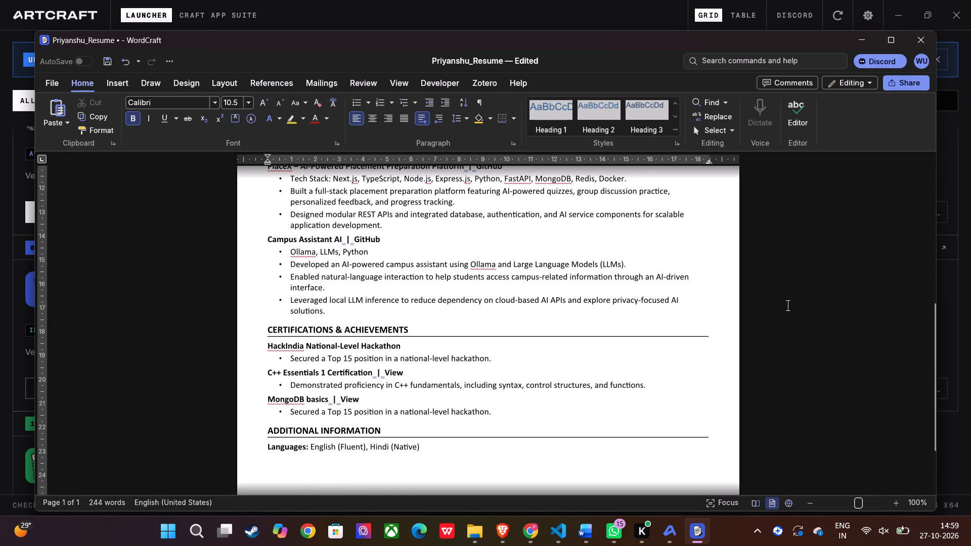
pyautogui.scroll(1, 788, 305)
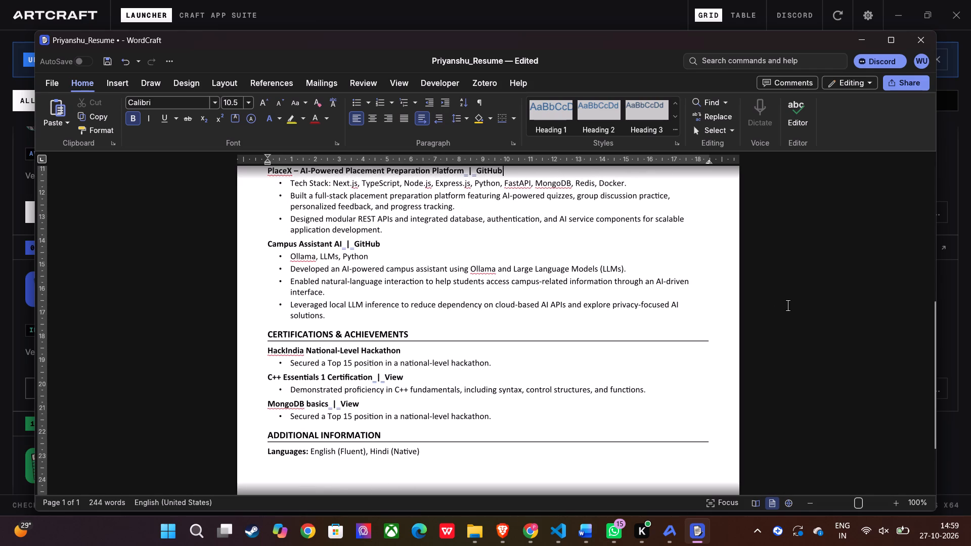
pyautogui.scroll(-1, 788, 305)
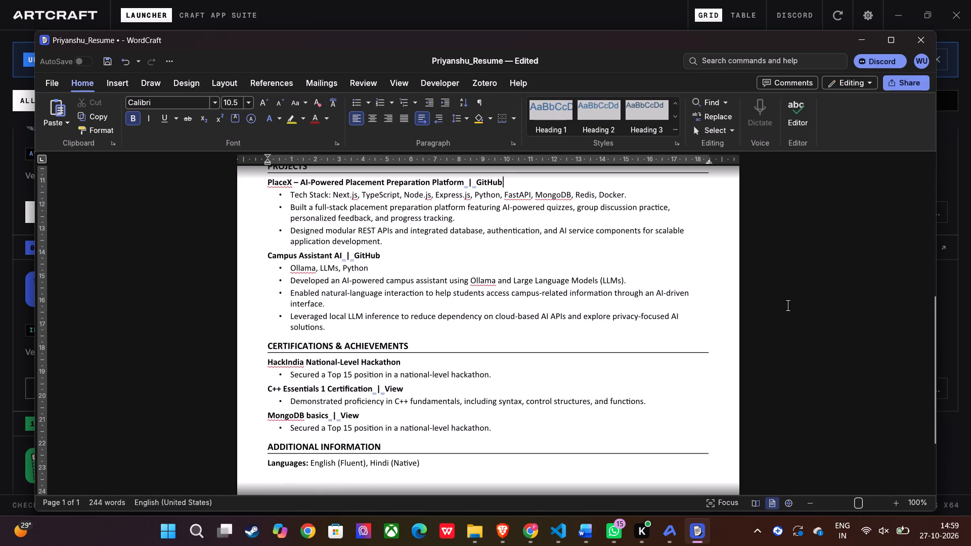
pyautogui.scroll(-1, 788, 305)
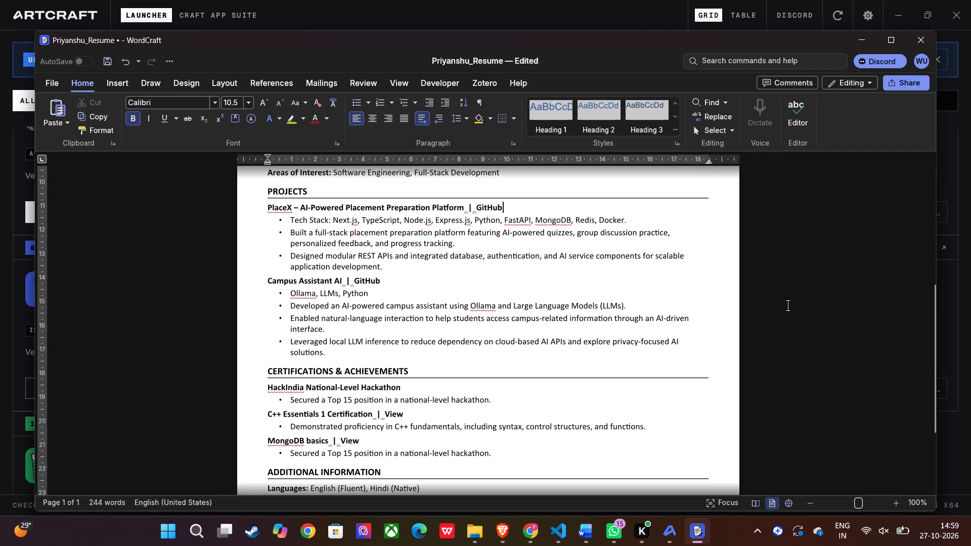
pyautogui.scroll(1, 788, 305)
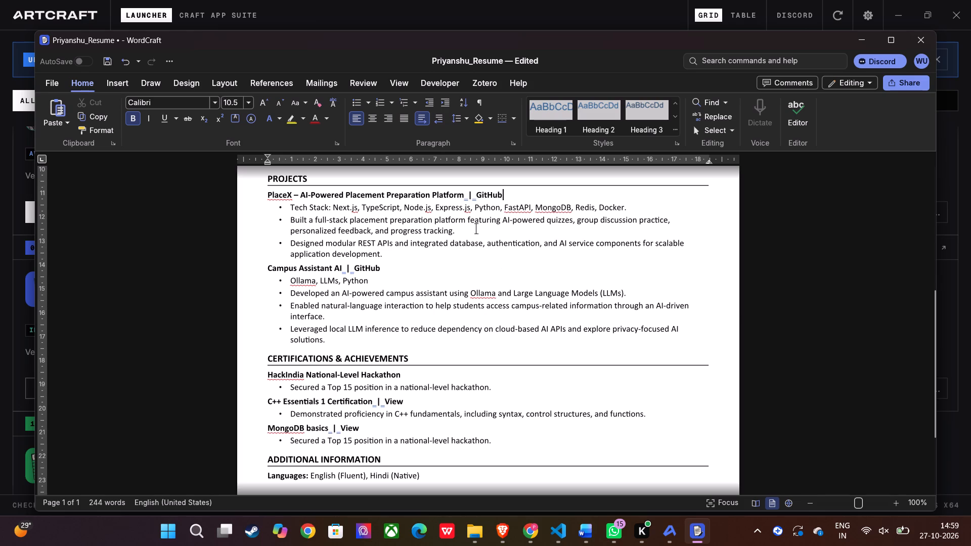
# Tab the GitHub label in the PlaceX project heading over to the page's right margin, keeping it on the heading line.
pyautogui.click(474, 196)
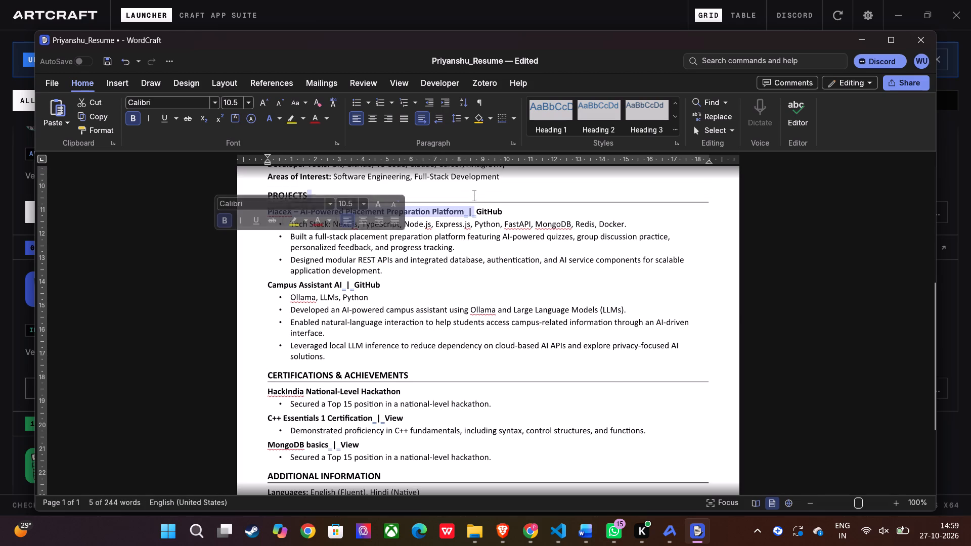
pyautogui.click(474, 214)
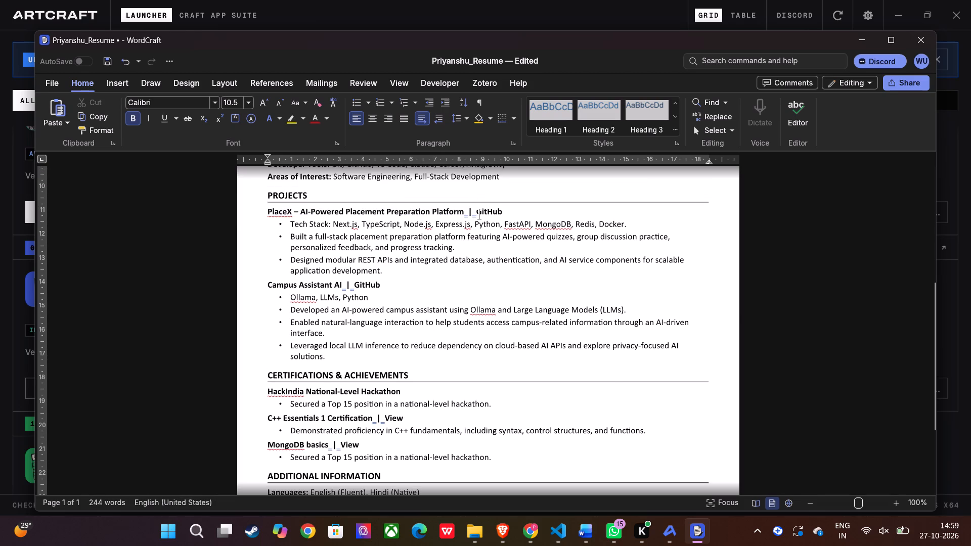
pyautogui.press('Right')
pyautogui.press('space')
pyautogui.press('space')
pyautogui.press('space')
pyautogui.press('space')
pyautogui.press('Tab')
pyautogui.press('Tab')
pyautogui.press('Tab')
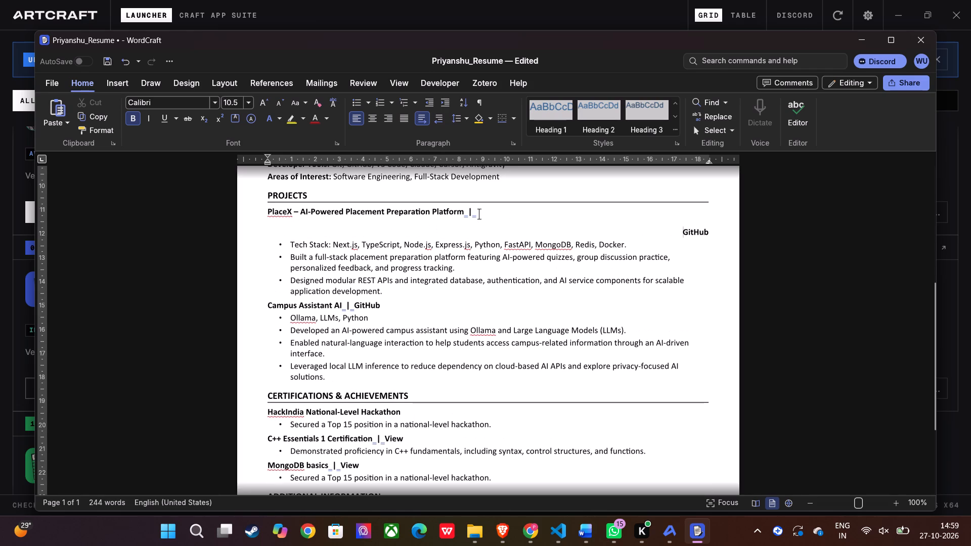
pyautogui.hotkey('shift', 'Tab')
pyautogui.hotkey('shift', 'Tab')
pyautogui.hotkey('shift', 'Tab')
pyautogui.press('Tab')
pyautogui.hotkey('shift', 'Tab')
pyautogui.hotkey('shift', 'Tab')
pyautogui.hotkey('shift', 'Tab')
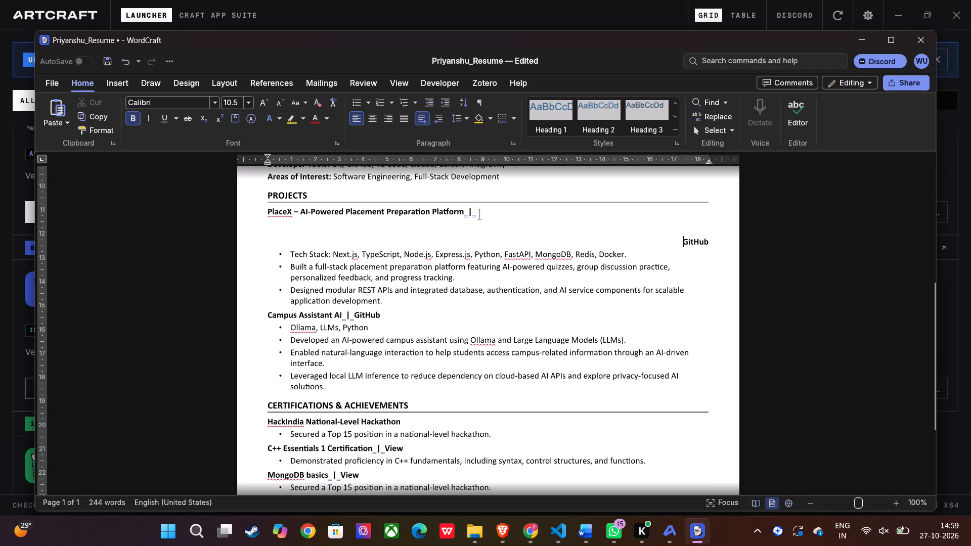
pyautogui.press('BackSpace')
pyautogui.press('BackSpace')
pyautogui.press('BackSpace')
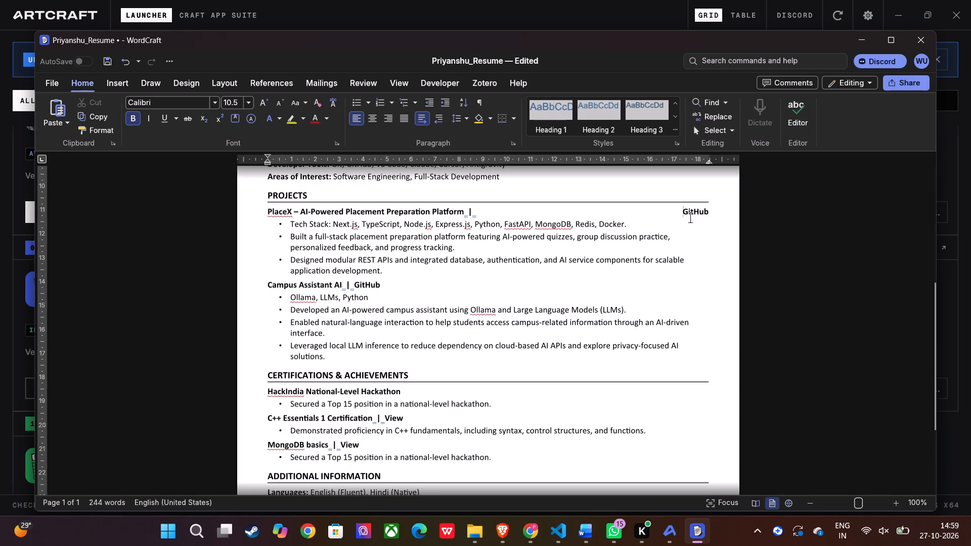
# Remove the bold formatting from the GitHub label in the PlaceX project heading.
pyautogui.moveTo(684, 213); pyautogui.dragTo(710, 213)
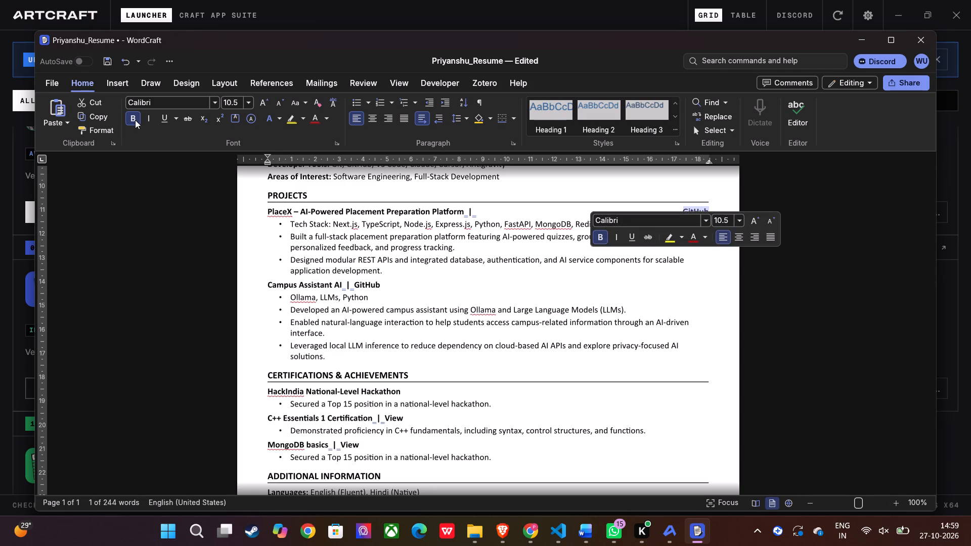
pyautogui.click(135, 120)
pyautogui.click(150, 284)
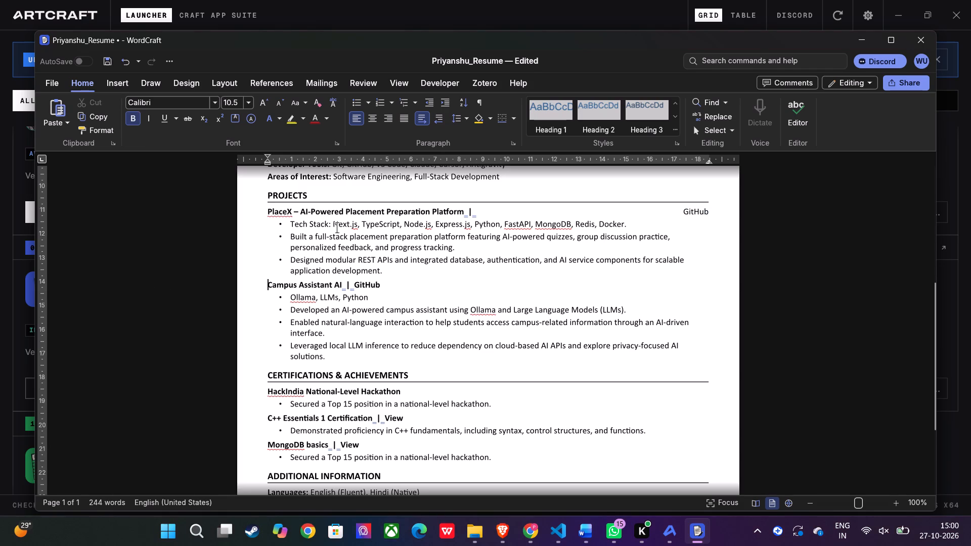
# Make the technology list from Next.js to Docker bold in the PlaceX project's first bullet.
pyautogui.moveTo(335, 227); pyautogui.dragTo(627, 225)
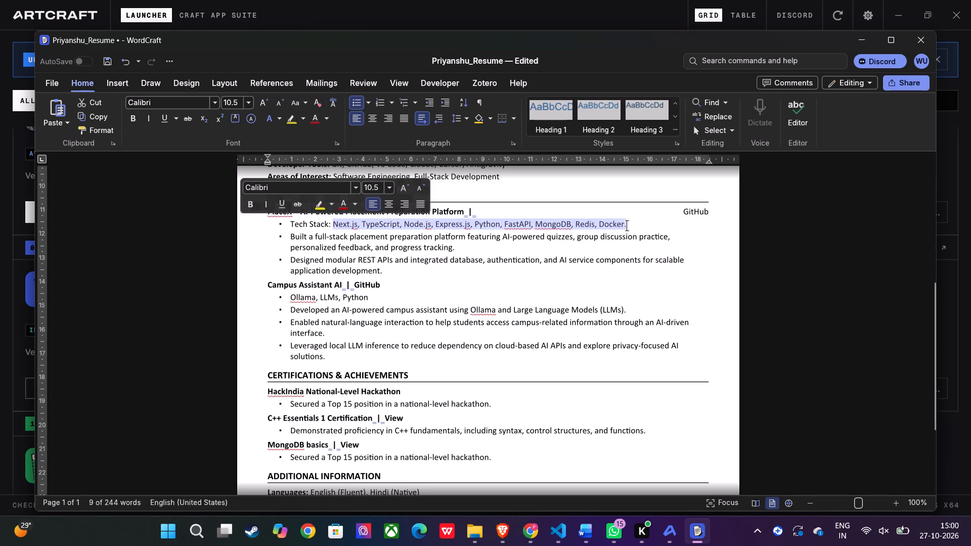
pyautogui.click(254, 206)
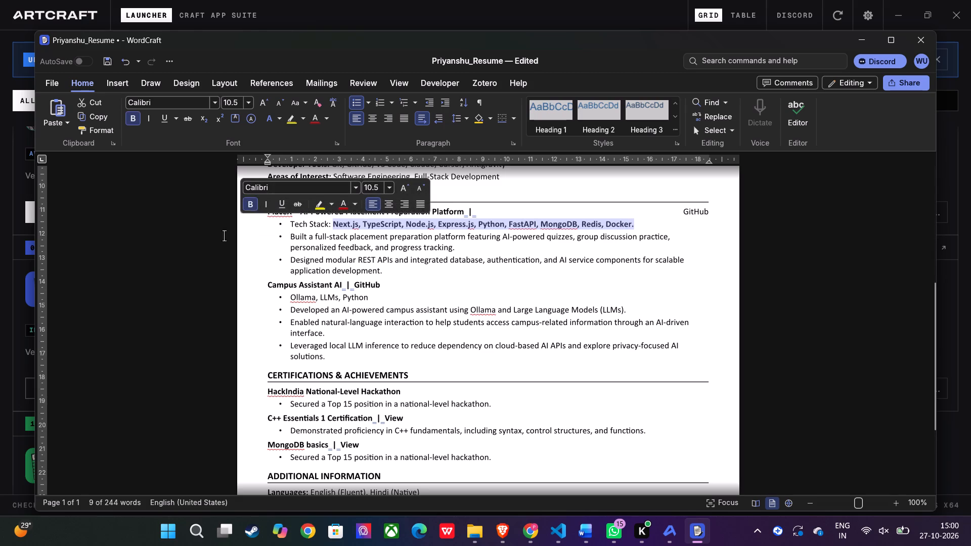
pyautogui.click(224, 237)
# Delete the "Tech Stack:" label from the PlaceX project's first bullet so it starts with Next.js.
pyautogui.moveTo(332, 223); pyautogui.dragTo(289, 224)
pyautogui.press('BackSpace')
pyautogui.press('Right')
pyautogui.press('BackSpace')
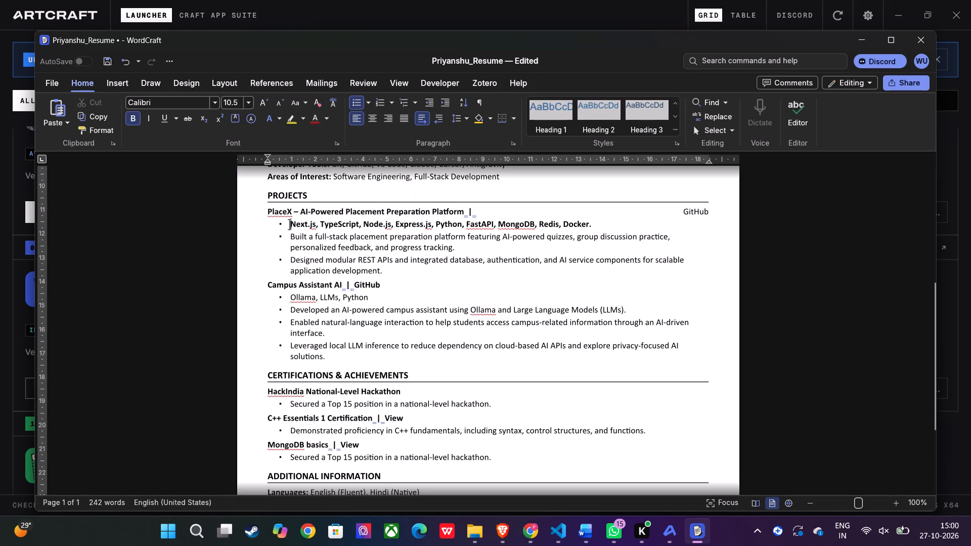
pyautogui.click(166, 305)
# Delete the vertical bar separator after "Platform" in the PlaceX project heading, keeping the full title and the GitHub label.
pyautogui.click(481, 207)
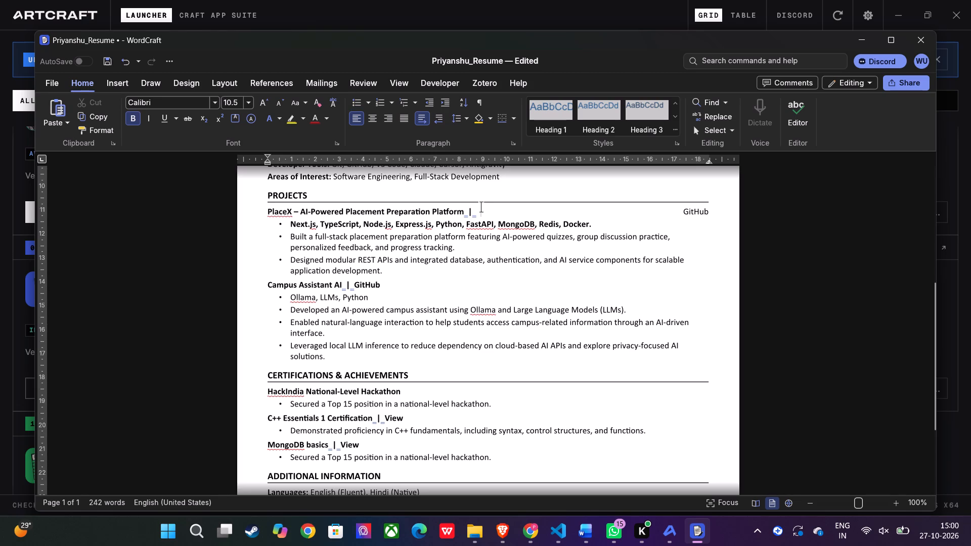
pyautogui.press('BackSpace')
pyautogui.press('BackSpace')
pyautogui.press('BackSpace')
pyautogui.press('BackSpace')
pyautogui.press('BackSpace')
pyautogui.press('BackSpace')
pyautogui.press('BackSpace')
pyautogui.press('BackSpace')
pyautogui.press('m')
pyautogui.click(120, 293)
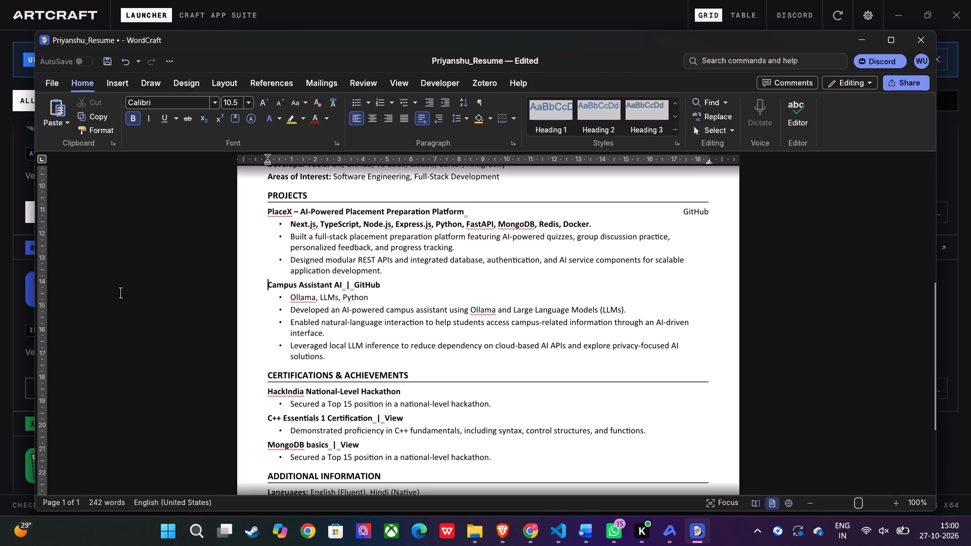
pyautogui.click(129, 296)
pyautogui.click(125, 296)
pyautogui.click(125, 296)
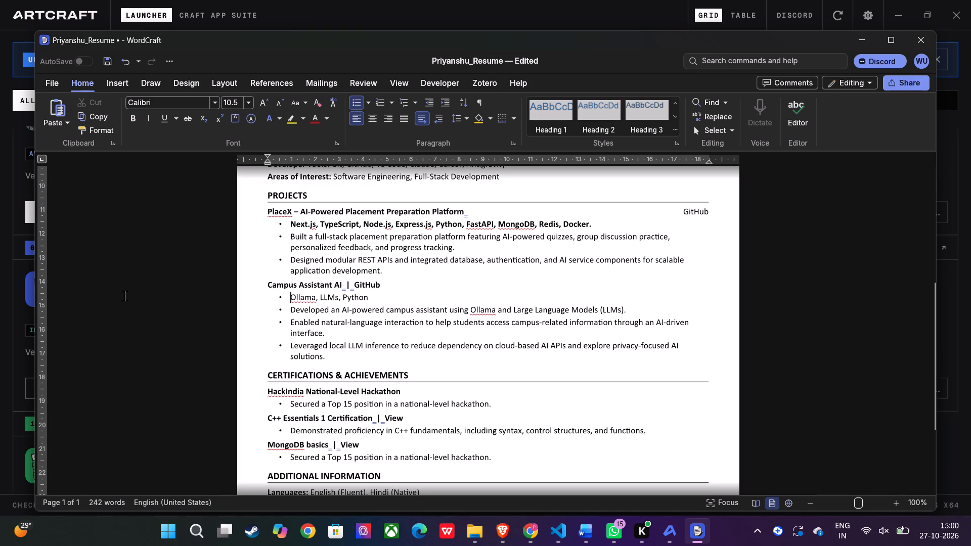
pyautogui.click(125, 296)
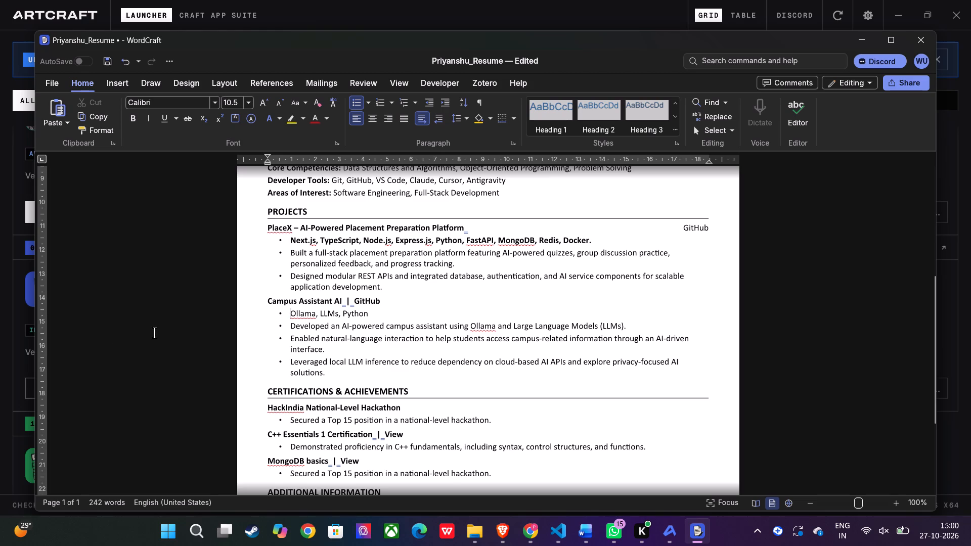
pyautogui.scroll(-1, 130, 335)
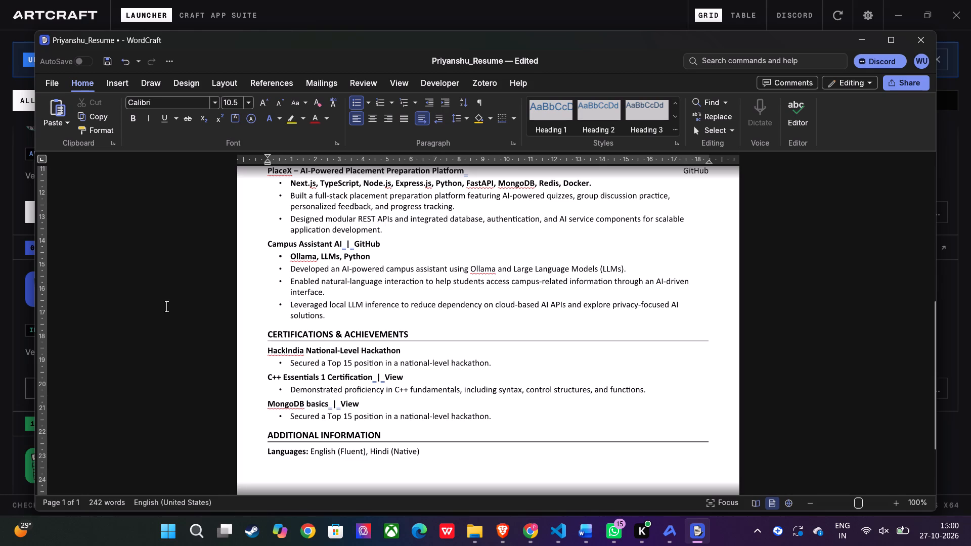
# Review the whole résumé from the name header to Additional Information, checking the layout and formatting of every section.
pyautogui.scroll(4, 483, 251)
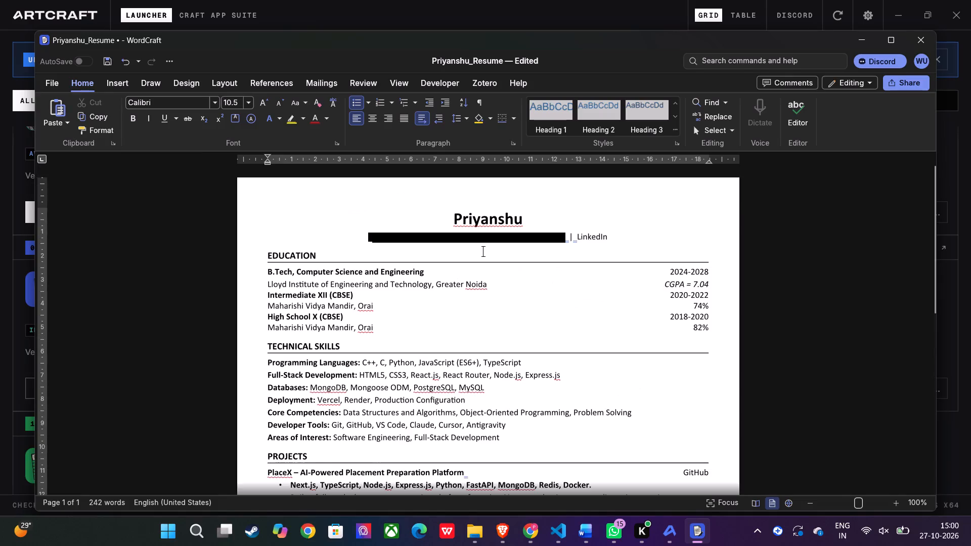
pyautogui.scroll(1, 483, 251)
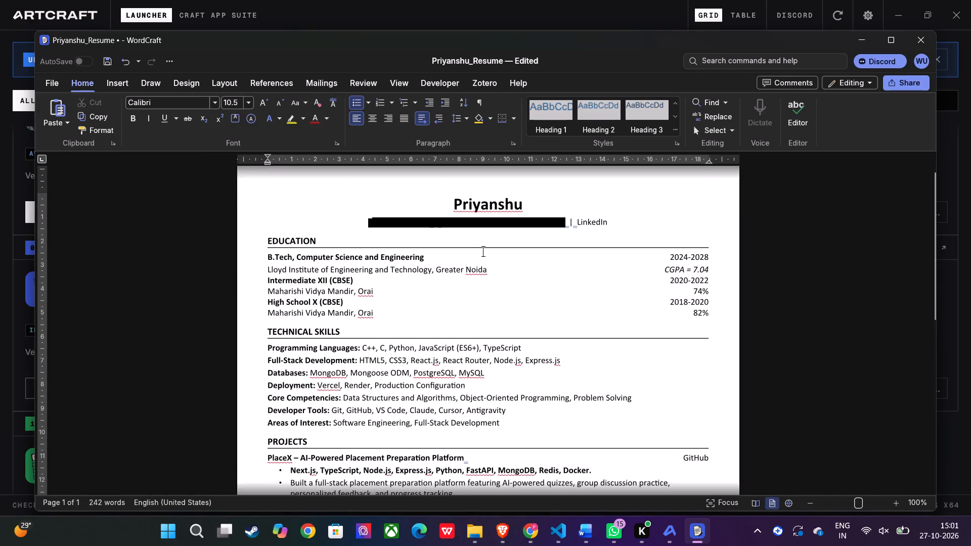
pyautogui.scroll(-3, 483, 251)
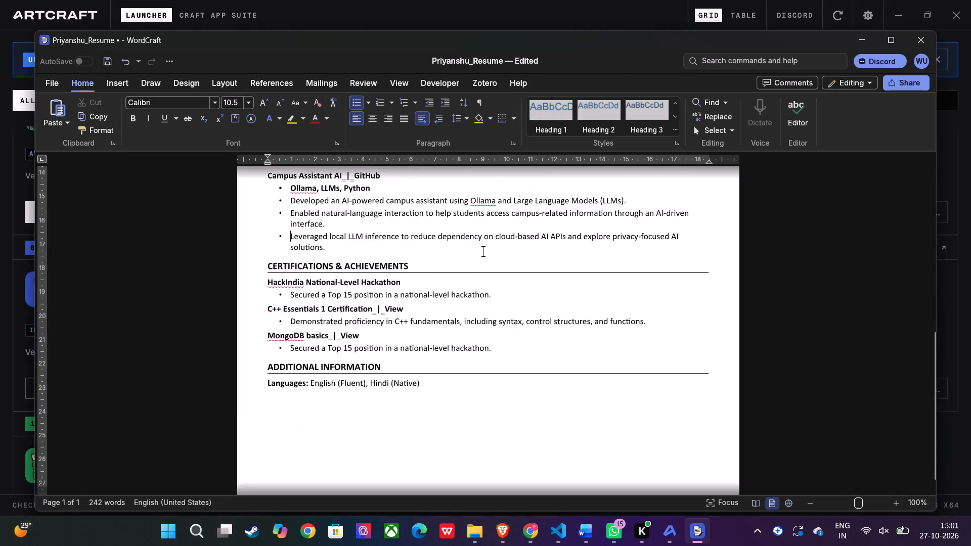
pyautogui.scroll(-2, 483, 251)
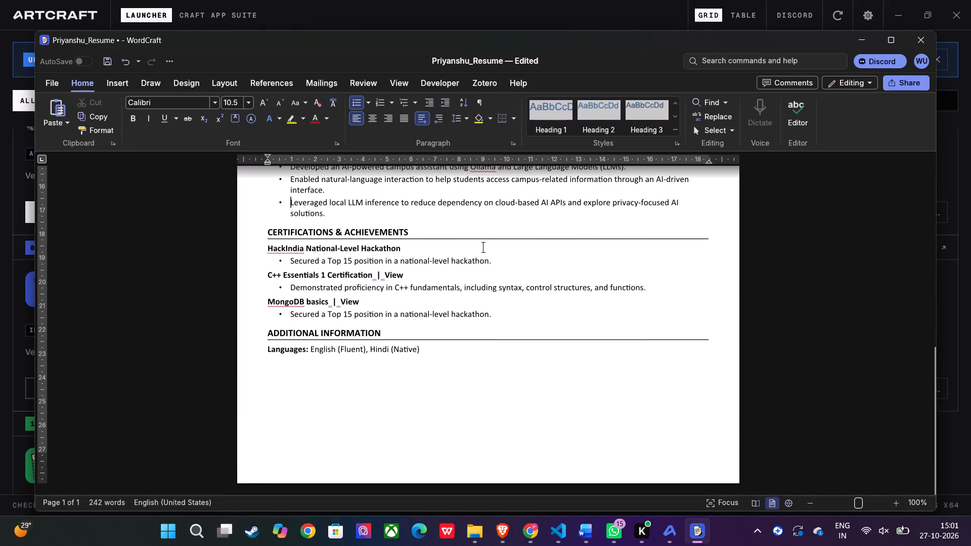
pyautogui.scroll(9, 483, 247)
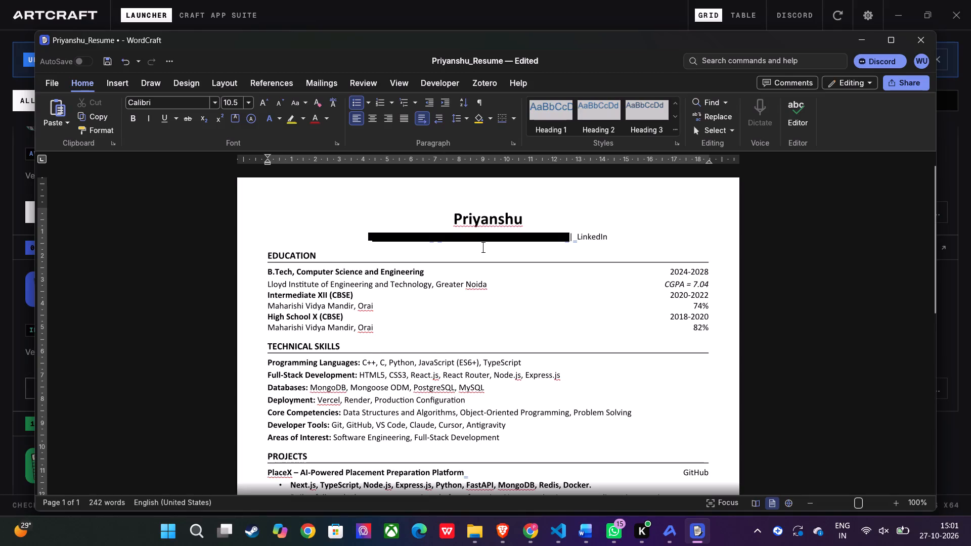
pyautogui.scroll(-2, 483, 247)
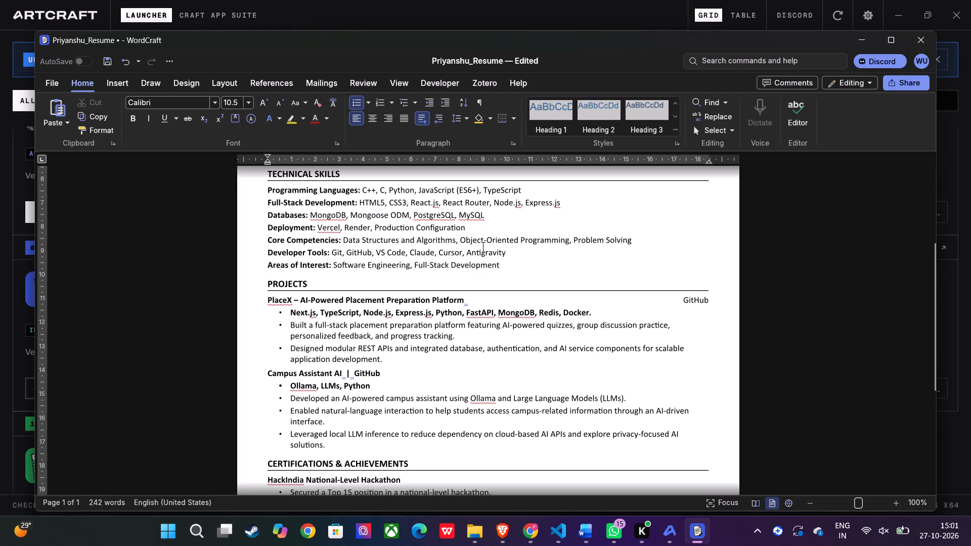
pyautogui.scroll(1, 483, 247)
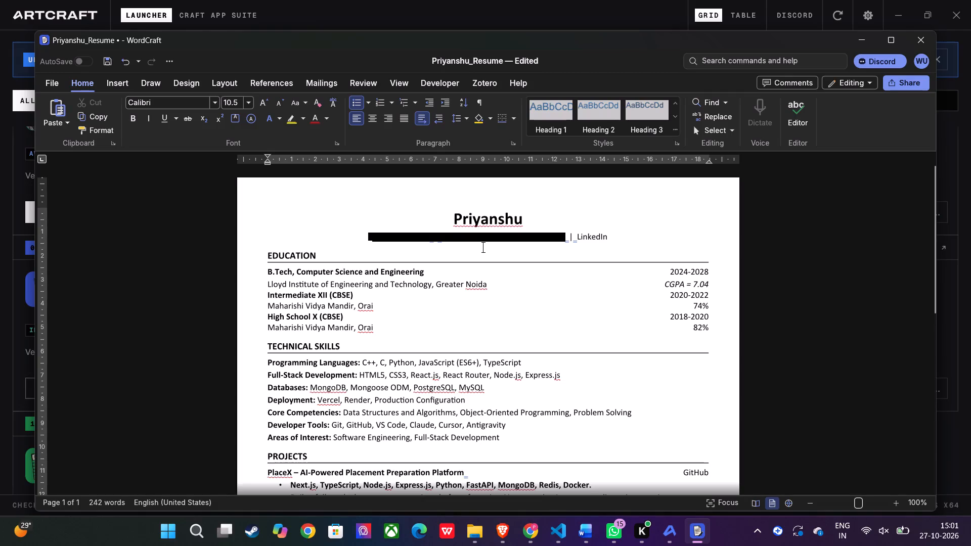
pyautogui.scroll(-1, 483, 247)
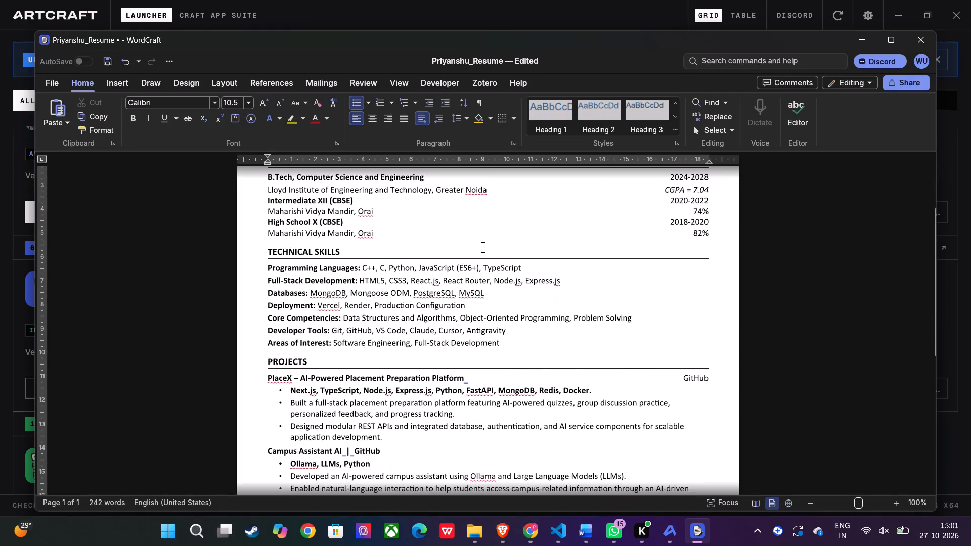
pyautogui.scroll(-1, 514, 275)
pyautogui.scroll(1, 499, 300)
pyautogui.scroll(-1, 499, 300)
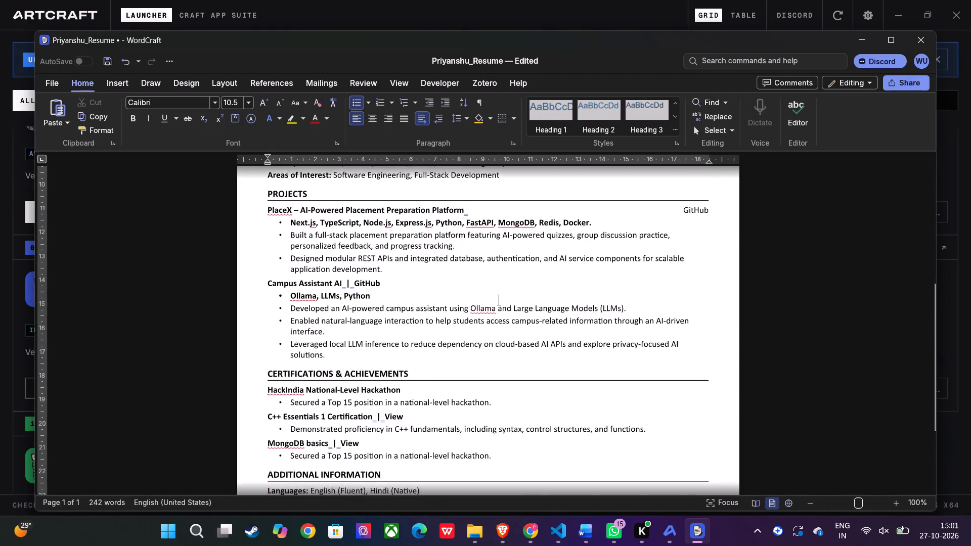
pyautogui.scroll(-1, 499, 300)
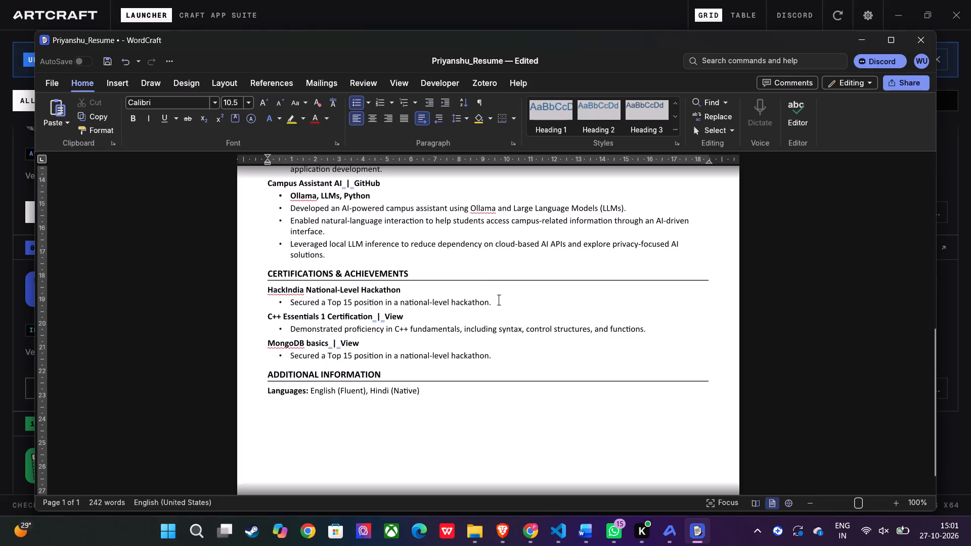
pyautogui.scroll(2, 499, 300)
pyautogui.hscroll(1, 499, 300)
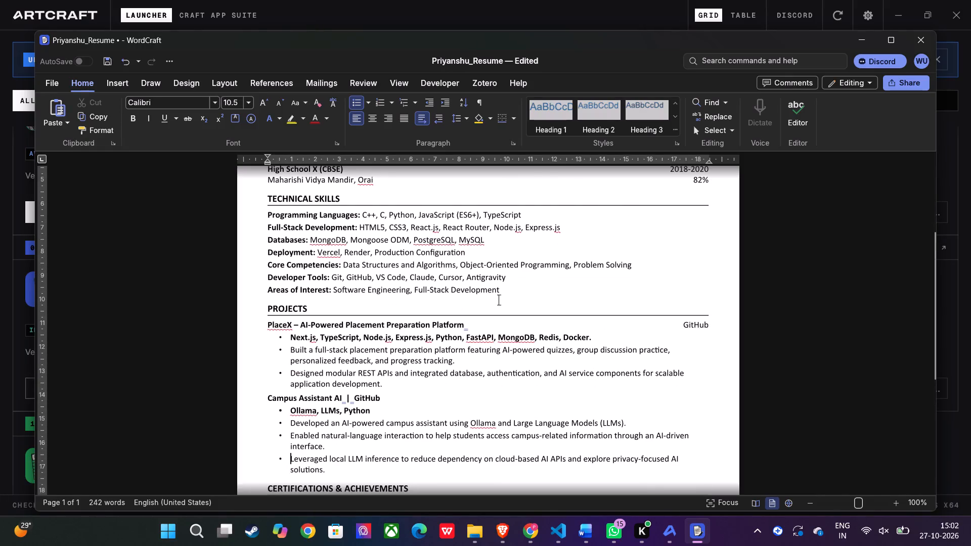
pyautogui.scroll(4, 499, 300)
pyautogui.scroll(-1, 499, 300)
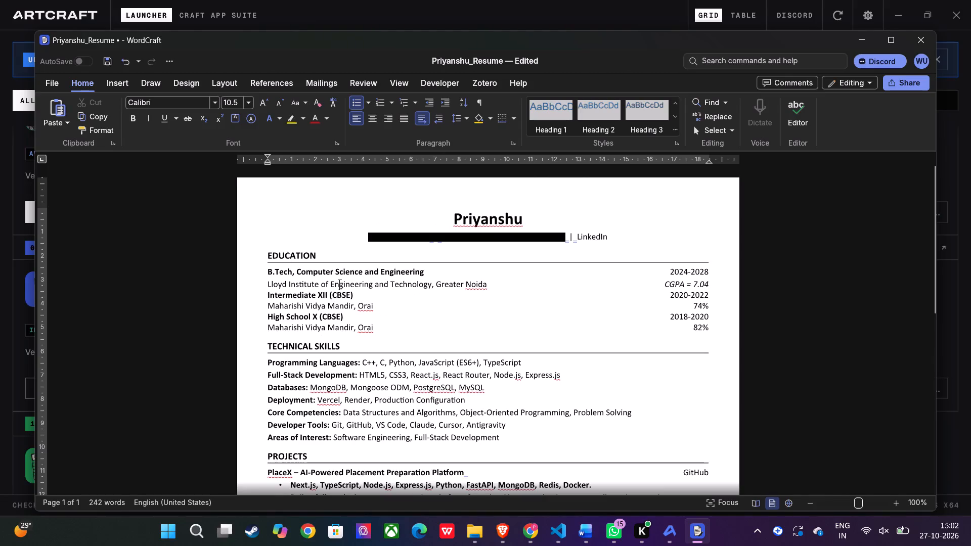
pyautogui.scroll(-1, 378, 345)
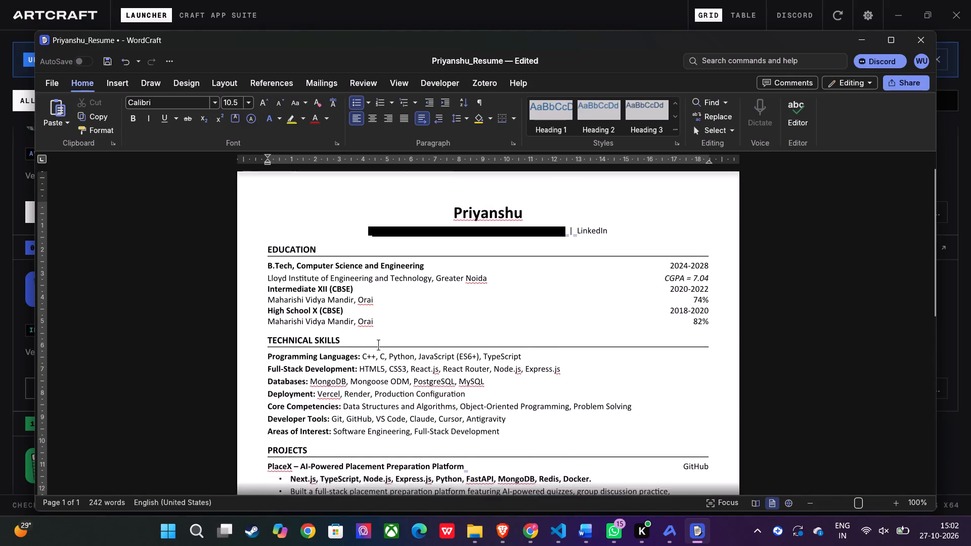
pyautogui.scroll(-1, 378, 345)
pyautogui.scroll(-2, 355, 297)
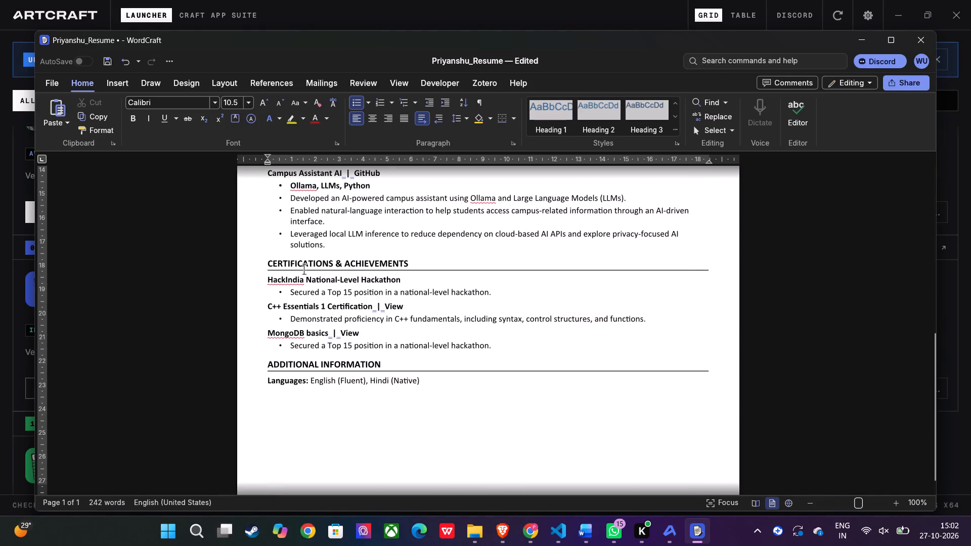
pyautogui.scroll(-1, 283, 365)
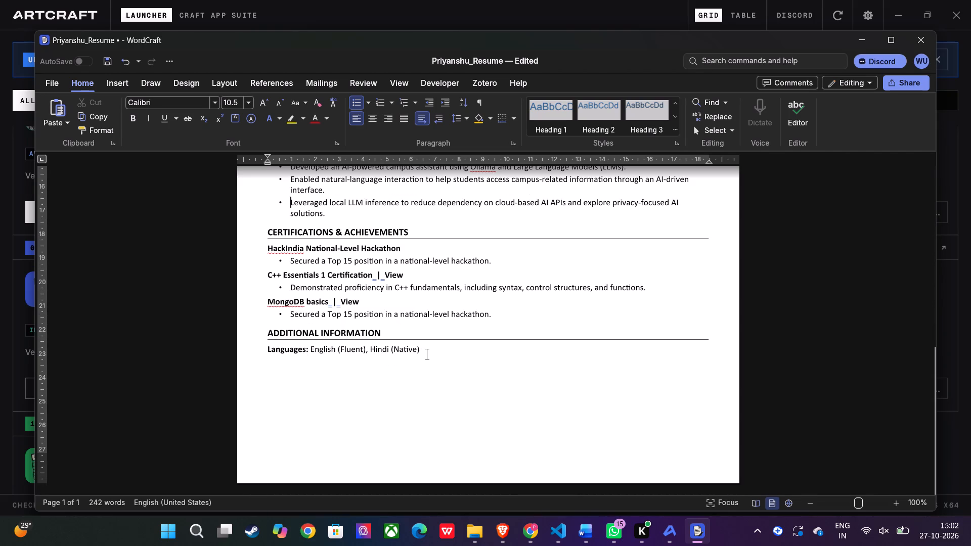
pyautogui.scroll(1, 424, 352)
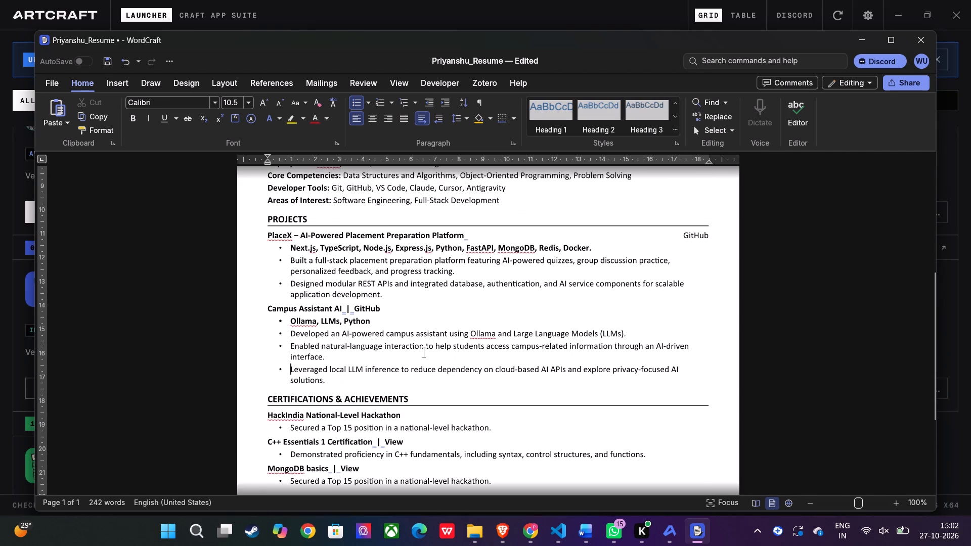
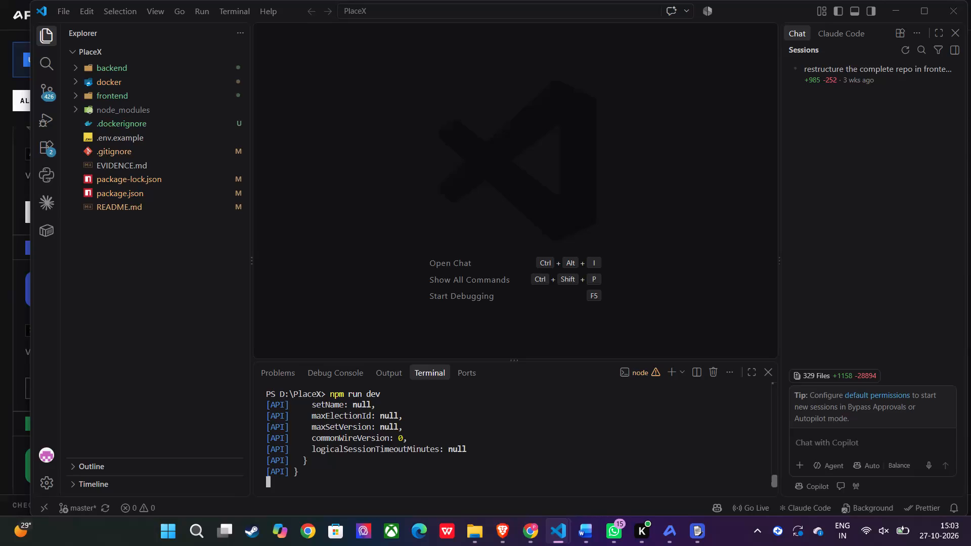
# In Visual Studio Code, stop the running PlaceX npm dev processes and clear the terminal.
pyautogui.hotkey('ctrl', 'c')
pyautogui.write('clear')
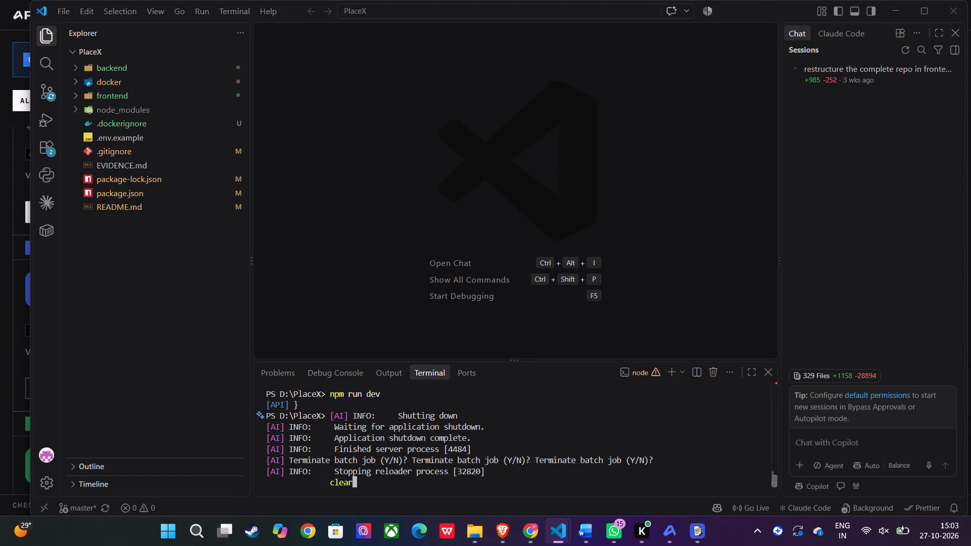
pyautogui.press('Return')
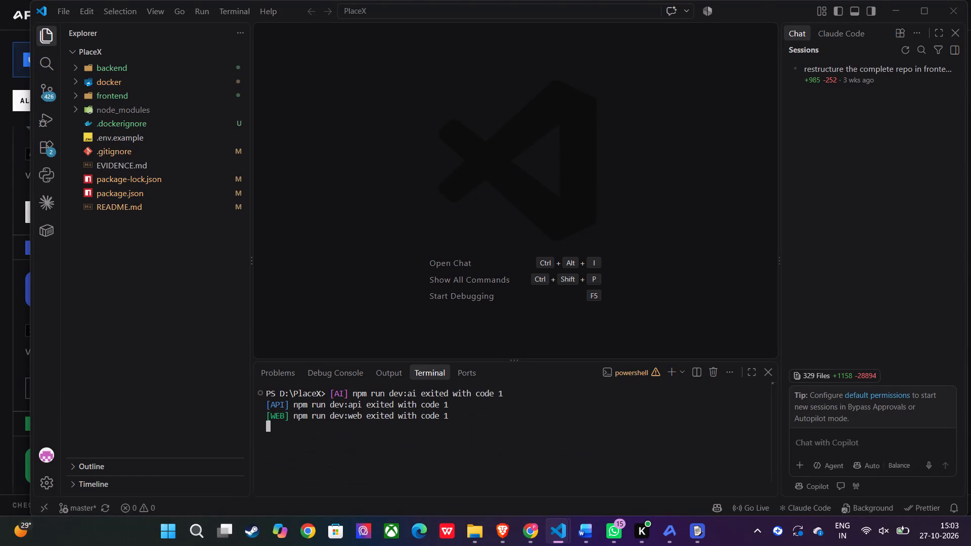
pyautogui.hotkey('ctrl', 'c')
pyautogui.hotkey('ctrl', 'c')
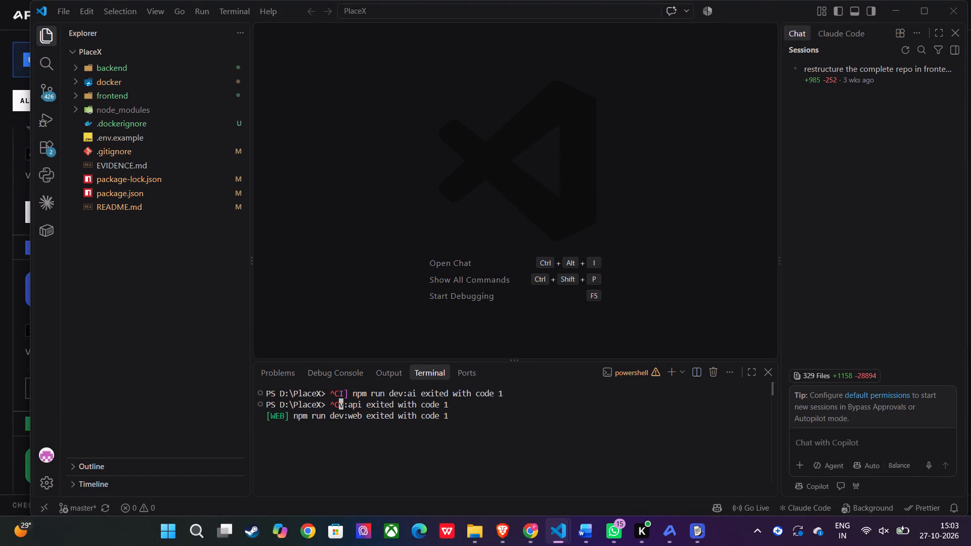
pyautogui.hotkey('ctrl', 'c')
pyautogui.write('clear')
pyautogui.press('Return')
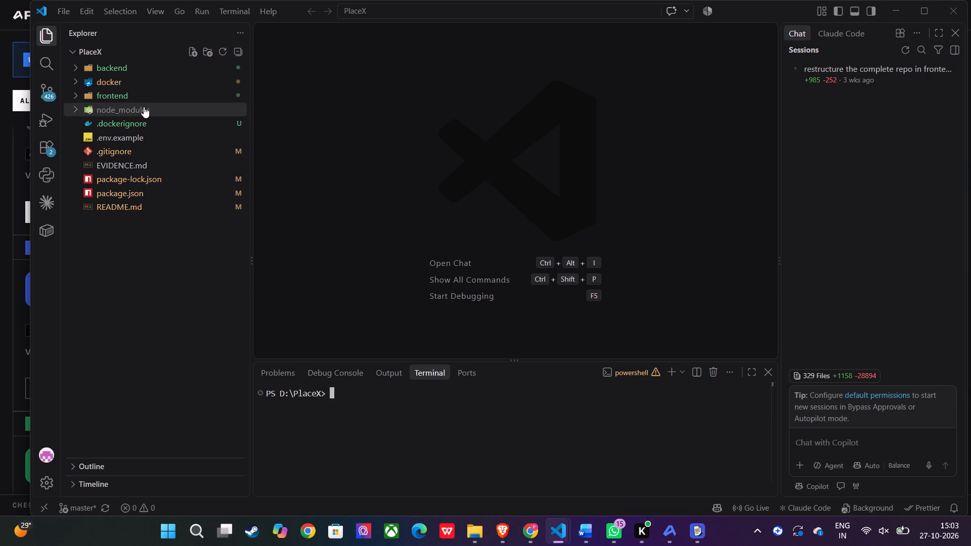
# Open the .dockerignore file and expand the frontend folder to examine the PlaceX project's files.
pyautogui.click(158, 126)
pyautogui.click(184, 96)
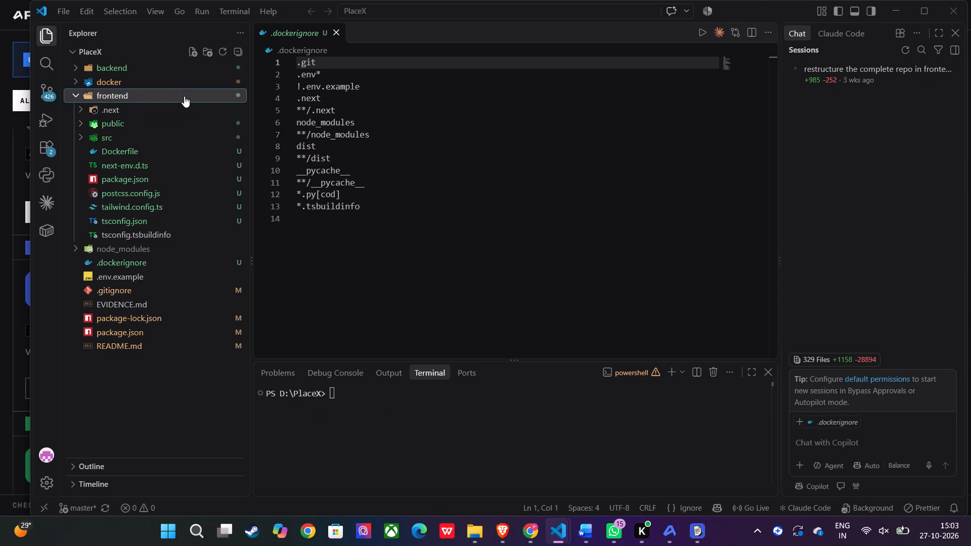